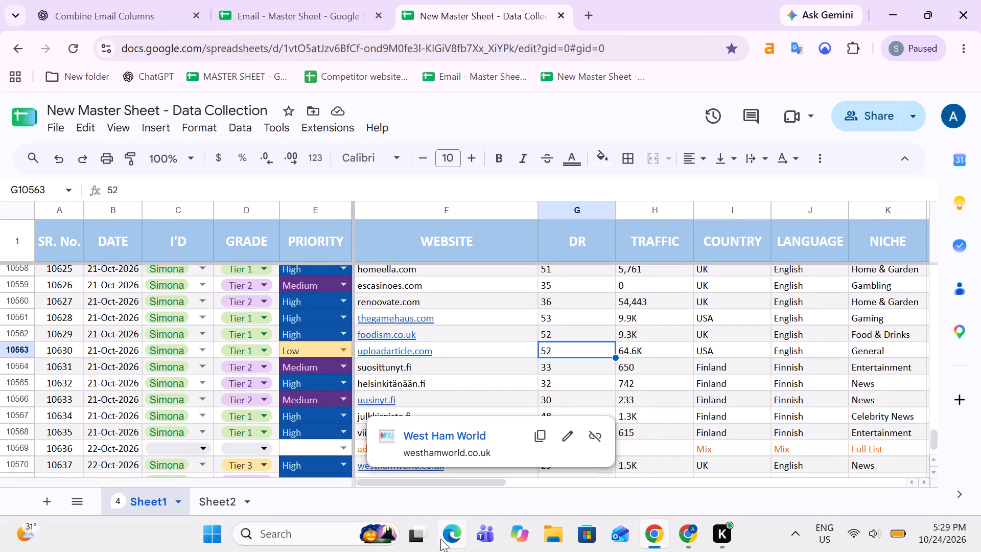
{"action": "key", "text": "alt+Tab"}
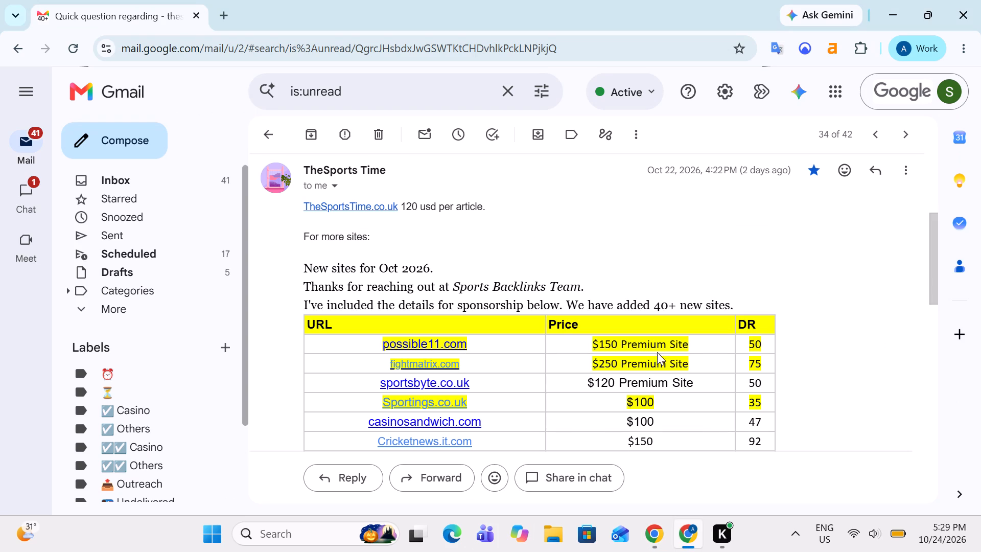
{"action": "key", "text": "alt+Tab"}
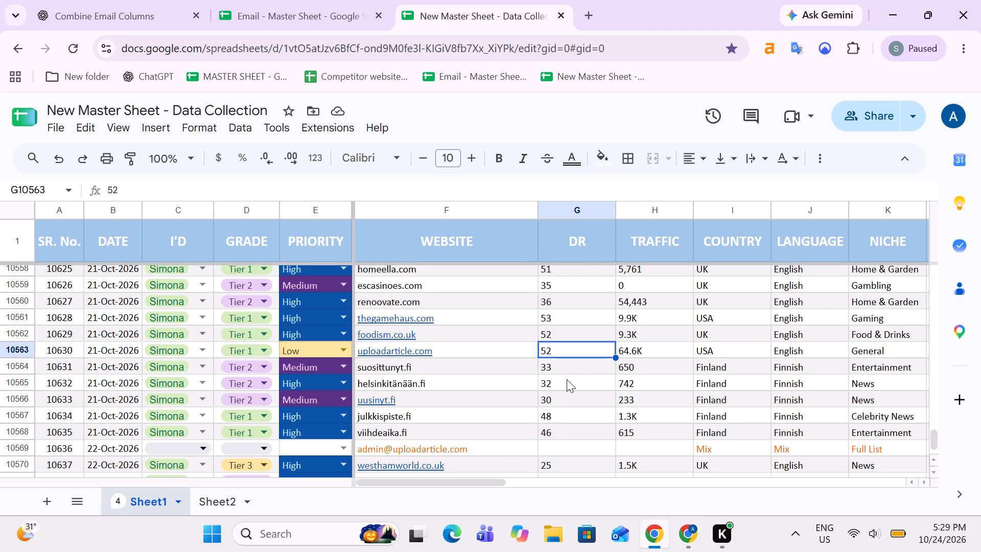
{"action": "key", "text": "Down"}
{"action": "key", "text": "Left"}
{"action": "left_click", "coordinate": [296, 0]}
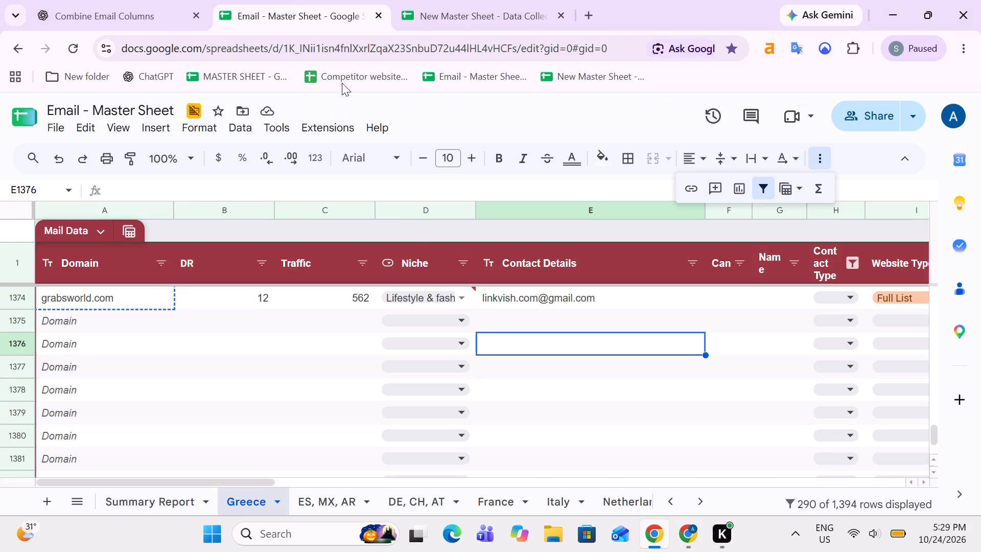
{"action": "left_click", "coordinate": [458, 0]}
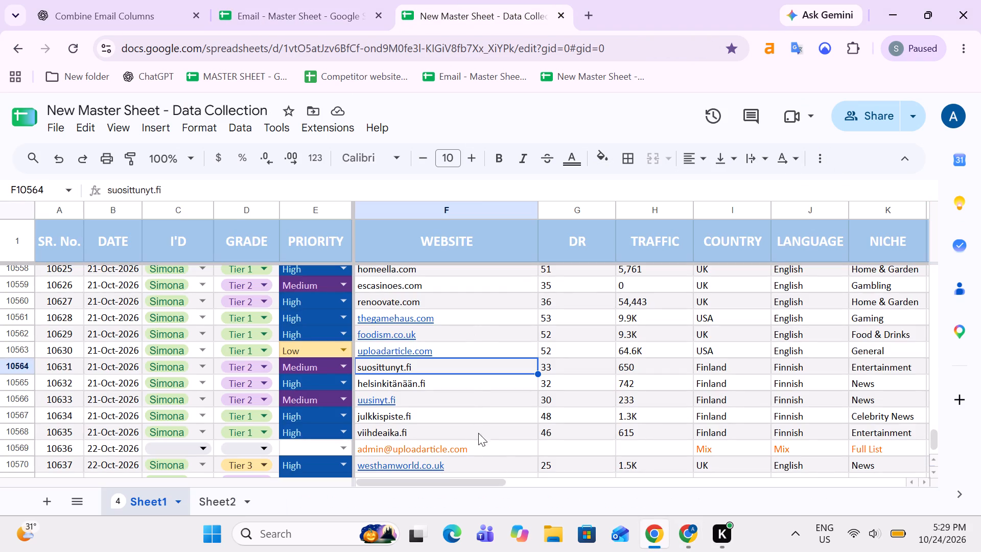
Go to the end of the WEBSITE column and examine the last filled row and the empty rows below it.
{"action": "left_click", "coordinate": [496, 446]}
{"action": "key", "text": "ctrl+Down"}
{"action": "key", "text": "Down"}
{"action": "key", "text": "Down"}
{"action": "key", "text": "Down"}
{"action": "key", "text": "Down"}
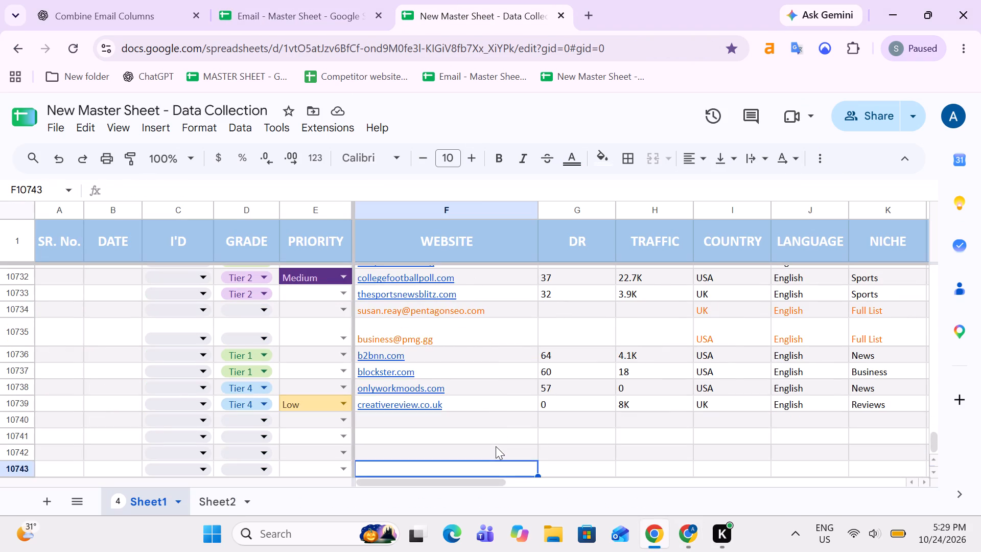
{"action": "key", "text": "Up"}
{"action": "key", "text": "Up"}
{"action": "key", "text": "Up"}
{"action": "key", "text": "Left"}
{"action": "key", "text": "Up"}
{"action": "key", "text": "Right"}
{"action": "key", "text": "Left"}
{"action": "key", "text": "Left"}
{"action": "key", "text": "Left"}
{"action": "key", "text": "Left"}
{"action": "key", "text": "Left"}
{"action": "key", "text": "Left"}
{"action": "key", "text": "Left"}
{"action": "key", "text": "Left"}
{"action": "key", "text": "Left"}
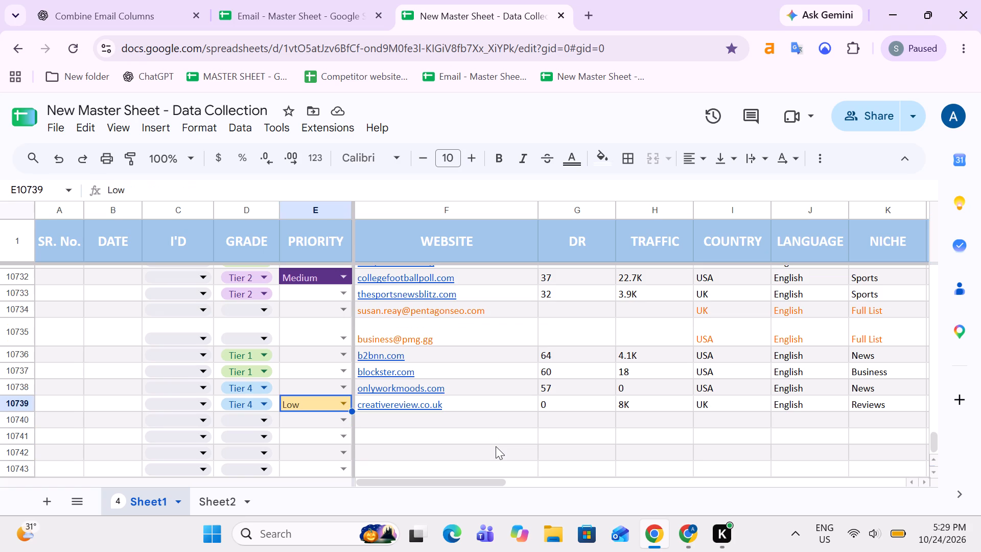
{"action": "key", "text": "Right"}
{"action": "key", "text": "Right"}
{"action": "key", "text": "Right"}
{"action": "key", "text": "Right"}
{"action": "key", "text": "Right"}
{"action": "key", "text": "Down"}
{"action": "key", "text": "Left"}
{"action": "key", "text": "Right"}
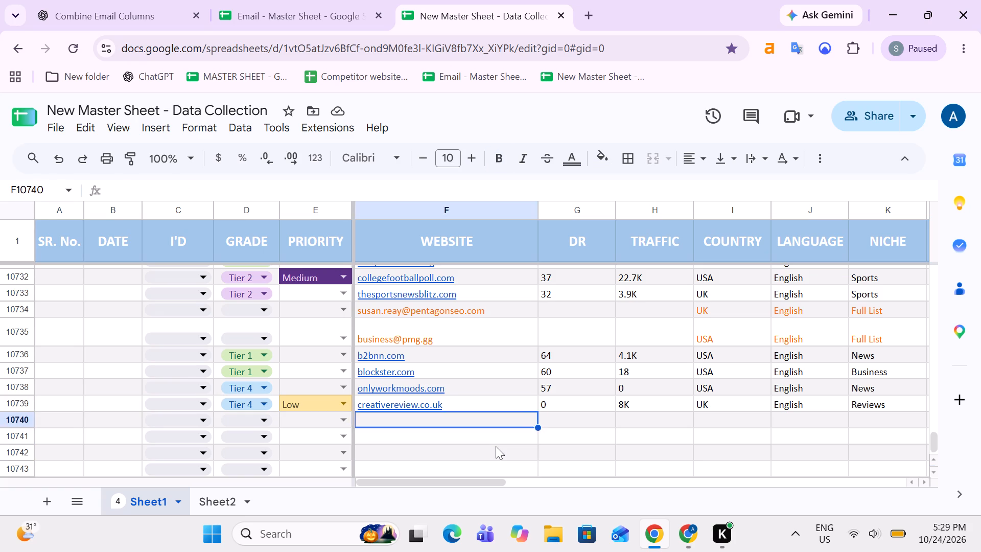
{"action": "key", "text": "Right"}
{"action": "key", "text": "Left"}
{"action": "key", "text": "Up"}
{"action": "key", "text": "Left"}
{"action": "key", "text": "Left"}
{"action": "key", "text": "Left"}
{"action": "key", "text": "Left"}
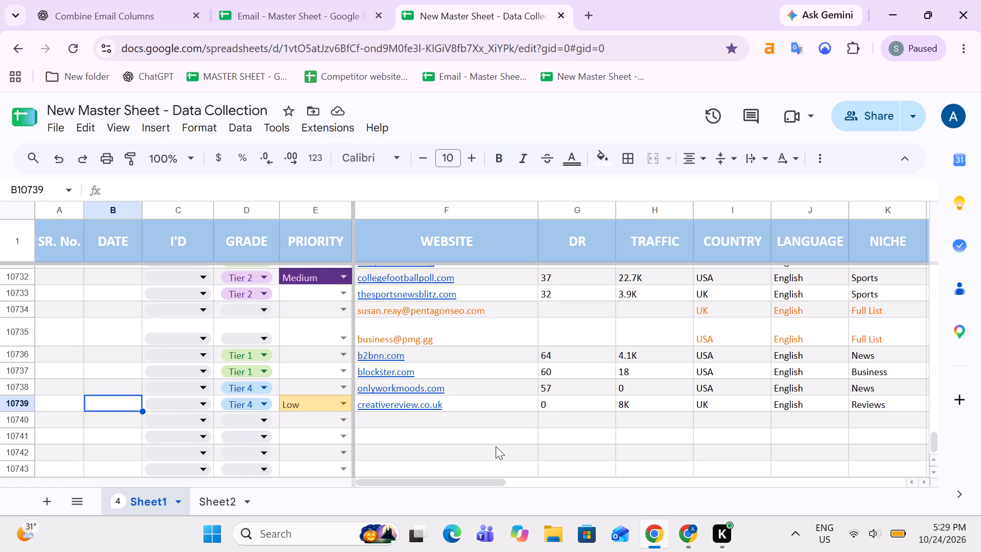
Examine the I'D column around row 10729 to see where its assigned entries end.
{"action": "key", "text": "Right"}
{"action": "key", "text": "ctrl+Up"}
{"action": "key", "text": "Up"}
{"action": "key", "text": "Up"}
{"action": "key", "text": "Down"}
{"action": "key", "text": "Down"}
{"action": "key", "text": "Down"}
{"action": "key", "text": "Right"}
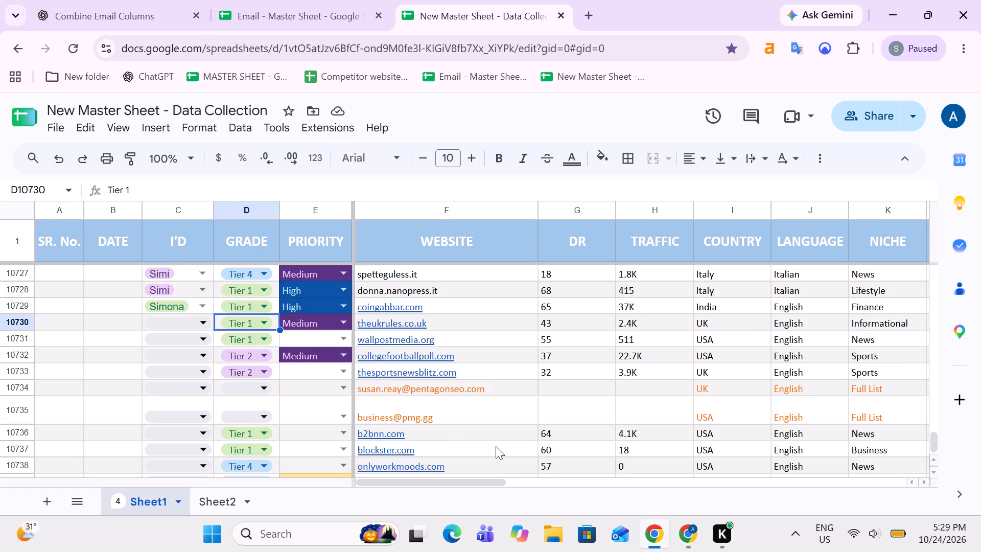
{"action": "key", "text": "Right"}
{"action": "key", "text": "Right"}
Review the creativereview.co.uk row across to its contact details, and select the empty WEBSITE cell in row 10740.
{"action": "key", "text": "ctrl+Down"}
{"action": "key", "text": "Down"}
{"action": "key", "text": "Down"}
{"action": "key", "text": "Down"}
{"action": "key", "text": "Down"}
{"action": "key", "text": "Down"}
{"action": "key", "text": "Up"}
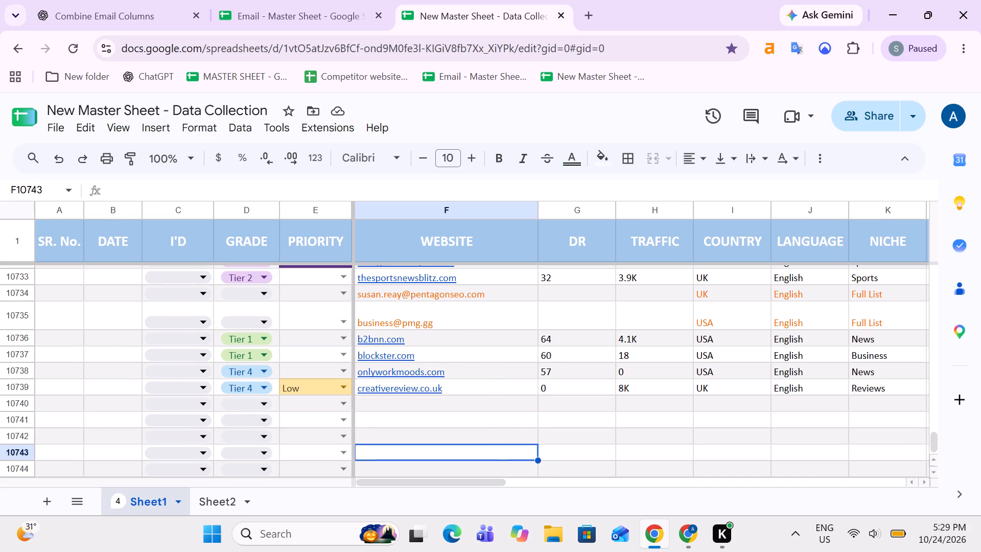
{"action": "key", "text": "Up"}
{"action": "key", "text": "Up"}
{"action": "key", "text": "Up"}
{"action": "key", "text": "Up"}
{"action": "key", "text": "Right"}
{"action": "key", "text": "Right"}
{"action": "key", "text": "Right"}
{"action": "key", "text": "Right"}
{"action": "key", "text": "Right"}
{"action": "key", "text": "Right"}
{"action": "key", "text": "Right"}
{"action": "key", "text": "Right"}
{"action": "key", "text": "Right"}
{"action": "key", "text": "Right"}
{"action": "key", "text": "Right"}
{"action": "key", "text": "Right"}
{"action": "key", "text": "Left"}
{"action": "key", "text": "Left"}
{"action": "key", "text": "Left"}
{"action": "key", "text": "Left"}
{"action": "key", "text": "Left"}
{"action": "key", "text": "Left"}
{"action": "key", "text": "Left"}
{"action": "key", "text": "Left"}
{"action": "key", "text": "Left"}
{"action": "key", "text": "Left"}
{"action": "key", "text": "Left"}
{"action": "key", "text": "Left"}
{"action": "key", "text": "Left"}
{"action": "key", "text": "Left"}
{"action": "key", "text": "Left"}
{"action": "key", "text": "Left"}
{"action": "key", "text": "Left"}
{"action": "key", "text": "Left"}
{"action": "key", "text": "Left"}
{"action": "key", "text": "Left"}
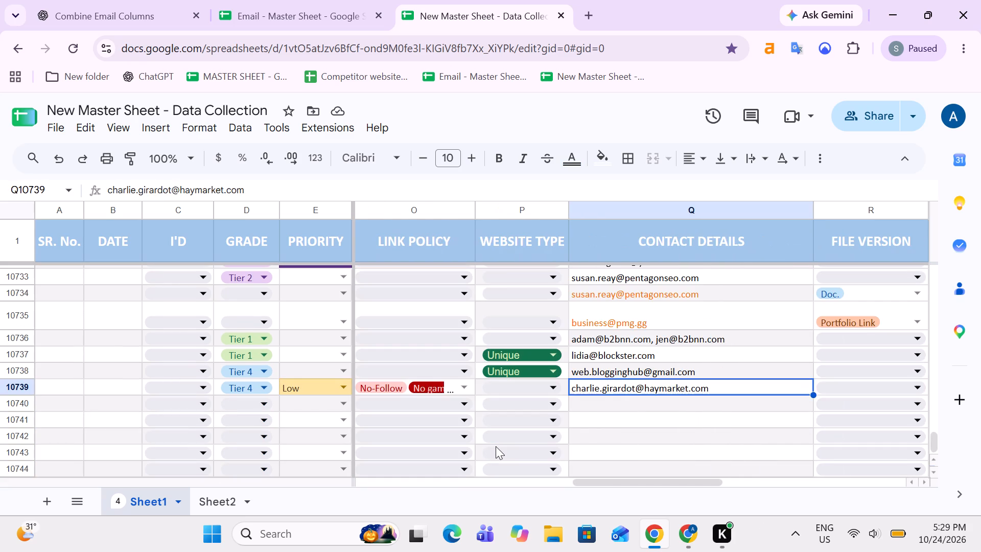
{"action": "key", "text": "Down"}
{"action": "key", "text": "Right"}
{"action": "key", "text": "Right"}
{"action": "key", "text": "Right"}
{"action": "key", "text": "Right"}
{"action": "key", "text": "Right"}
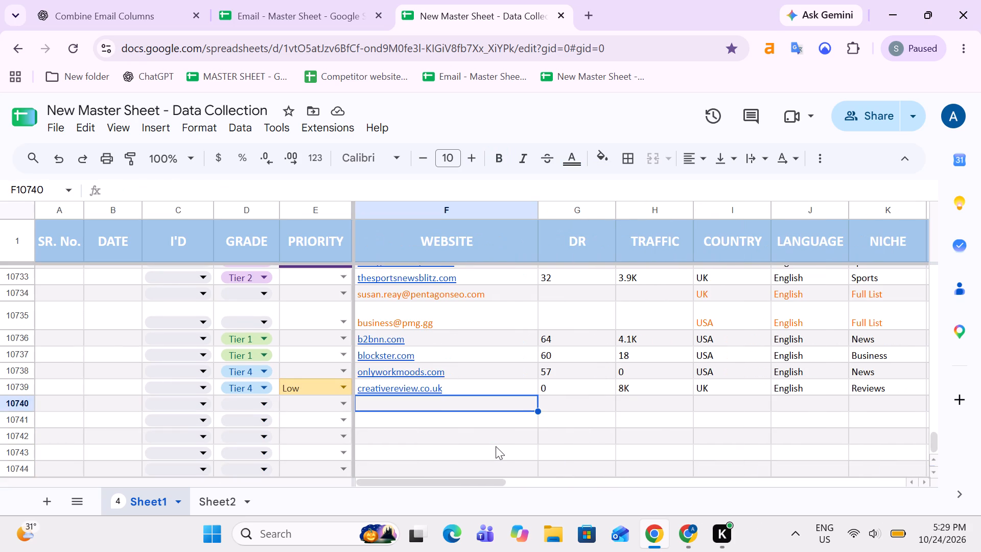
{"action": "key", "text": "Right"}
{"action": "key", "text": "Left"}
Switch to the Gmail thread and open the thesportstime.co.uk link from the original outreach message in a new tab.
{"action": "key", "text": "alt+Tab"}
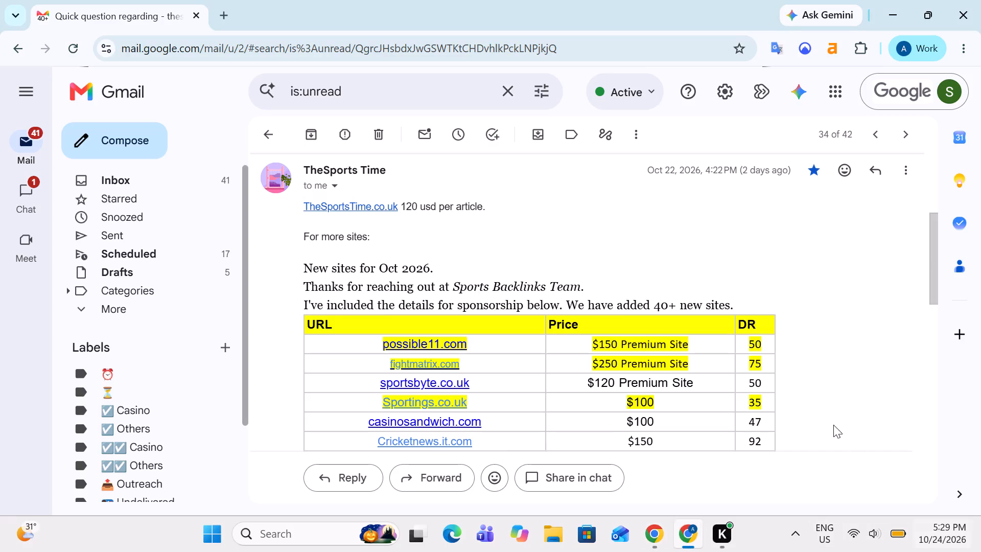
{"action": "scroll", "coordinate": [621, 309], "scroll_direction": "up", "scroll_amount": 7}
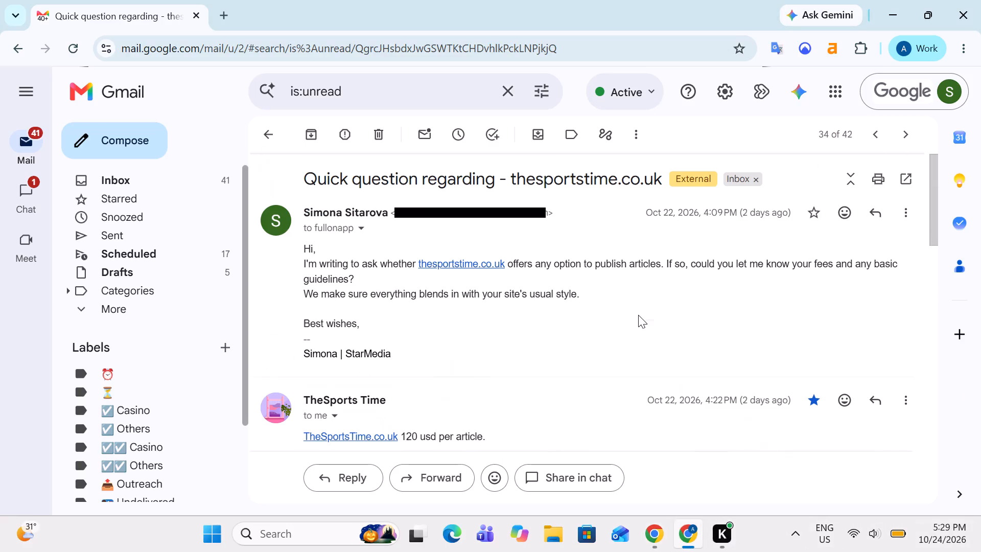
{"action": "left_click", "coordinate": [469, 263], "text": "ctrl"}
{"action": "scroll", "coordinate": [531, 325], "scroll_direction": "down", "scroll_amount": 1}
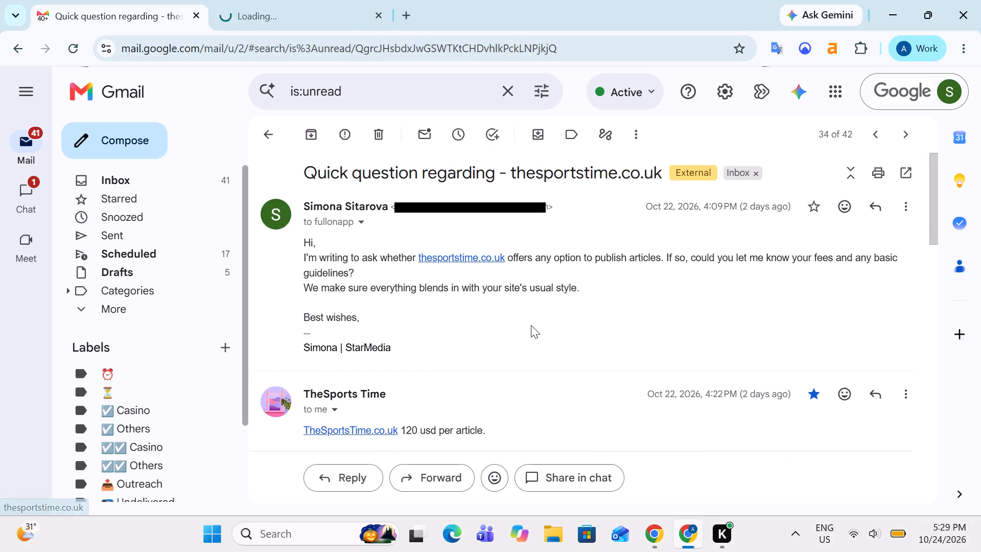
{"action": "scroll", "coordinate": [531, 325], "scroll_direction": "down", "scroll_amount": 2}
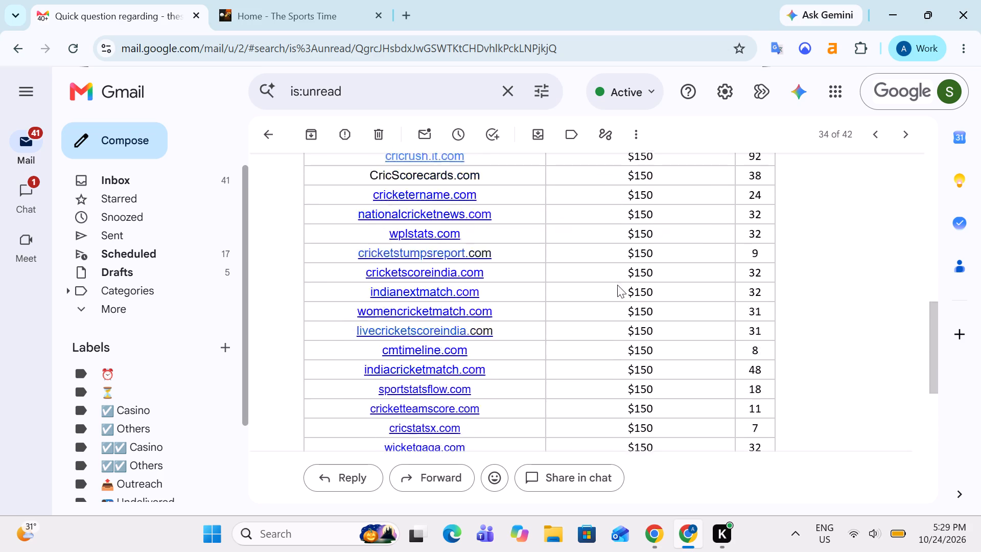
{"action": "scroll", "coordinate": [617, 285], "scroll_direction": "down", "scroll_amount": 1}
{"action": "scroll", "coordinate": [572, 305], "scroll_direction": "down", "scroll_amount": 2}
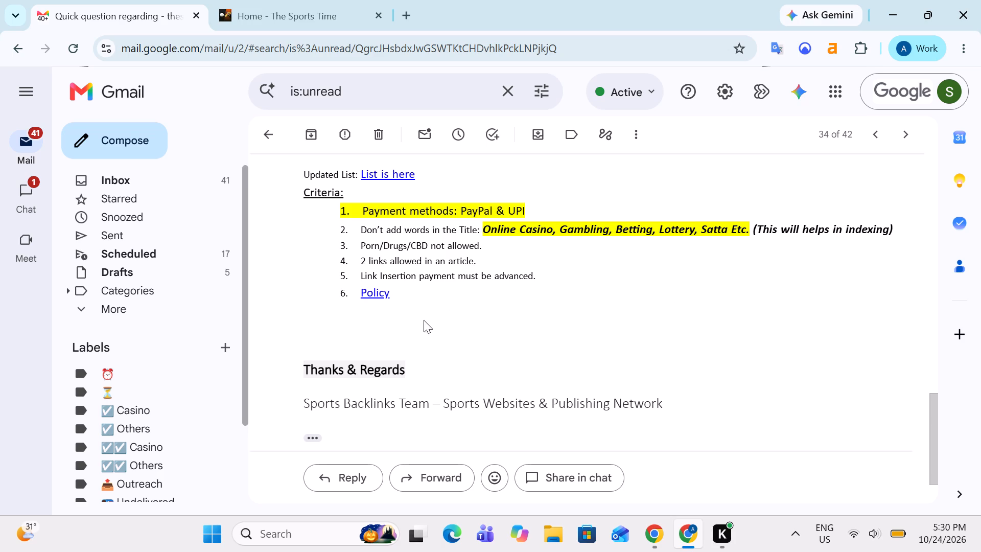
{"action": "scroll", "coordinate": [404, 303], "scroll_direction": "down", "scroll_amount": 5}
{"action": "scroll", "coordinate": [438, 329], "scroll_direction": "up", "scroll_amount": 4}
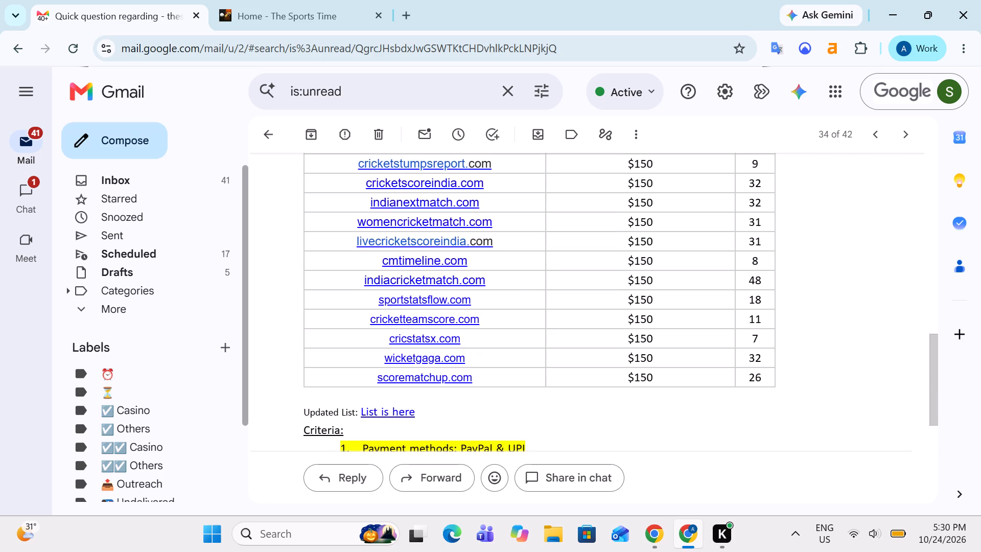
{"action": "scroll", "coordinate": [438, 329], "scroll_direction": "up", "scroll_amount": 6}
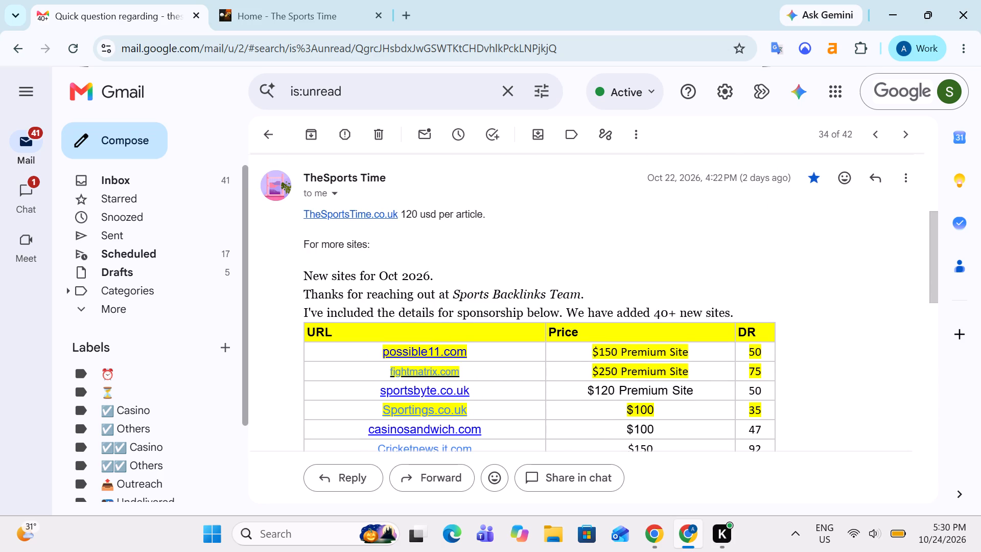
{"action": "scroll", "coordinate": [397, 281], "scroll_direction": "down", "scroll_amount": 7}
{"action": "scroll", "coordinate": [375, 354], "scroll_direction": "down", "scroll_amount": 5}
{"action": "scroll", "coordinate": [370, 287], "scroll_direction": "up", "scroll_amount": 3}
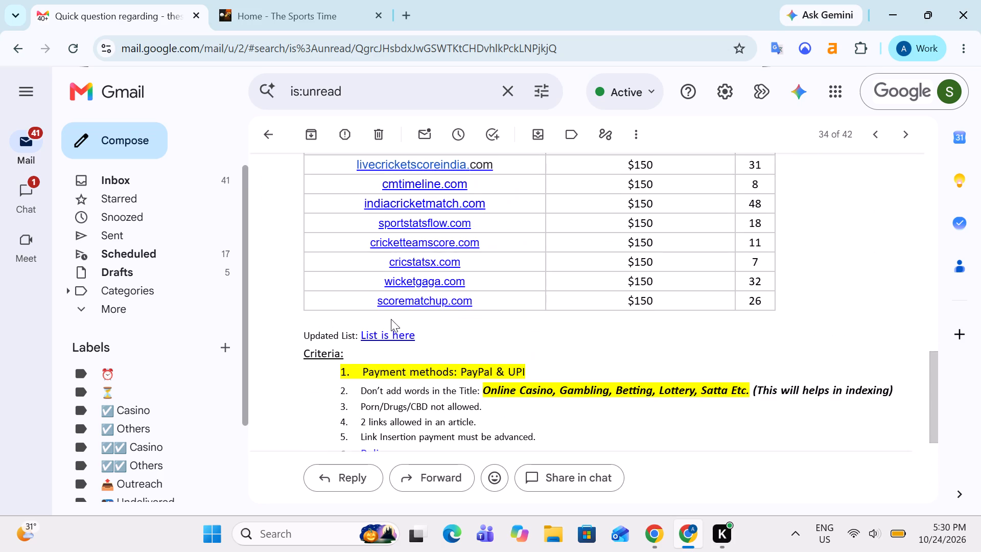
Open the email's updated list, examine the Admin Sites, Premium UK Betting Sites and Pure Casino & Sports sheets, and close it.
{"action": "left_click", "coordinate": [384, 333]}
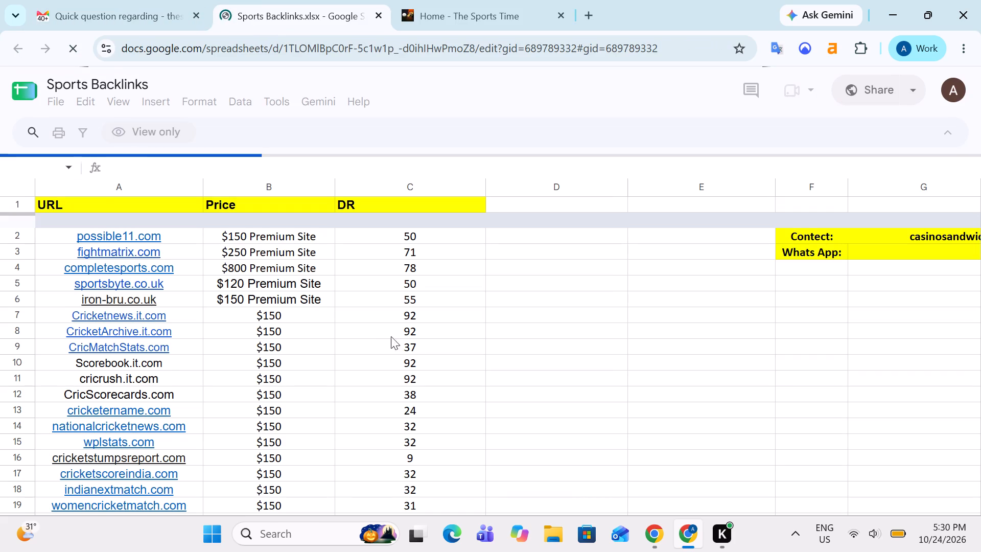
{"action": "scroll", "coordinate": [438, 347], "scroll_direction": "down", "scroll_amount": 20}
{"action": "scroll", "coordinate": [449, 379], "scroll_direction": "up", "scroll_amount": 19}
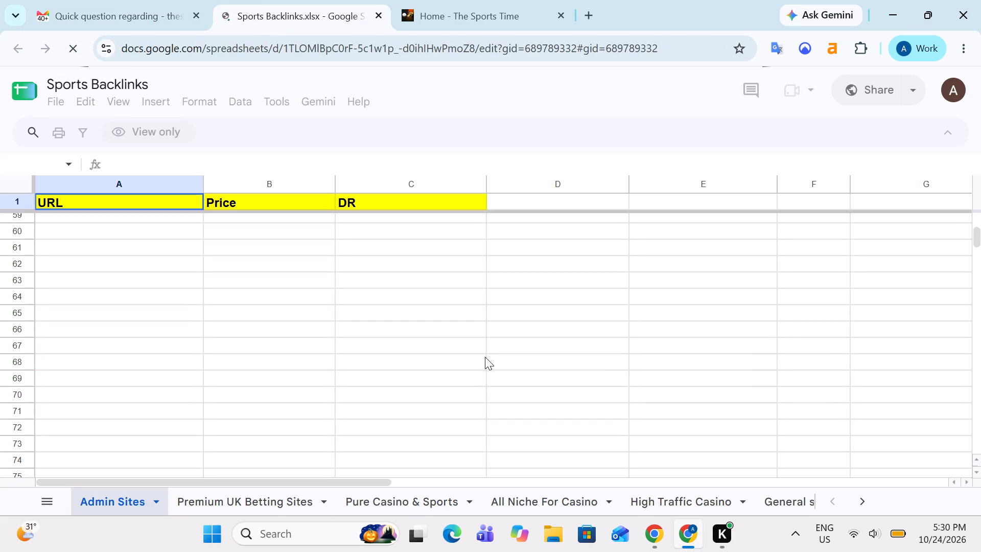
{"action": "scroll", "coordinate": [485, 357], "scroll_direction": "up", "scroll_amount": 3}
{"action": "left_click", "coordinate": [262, 509]}
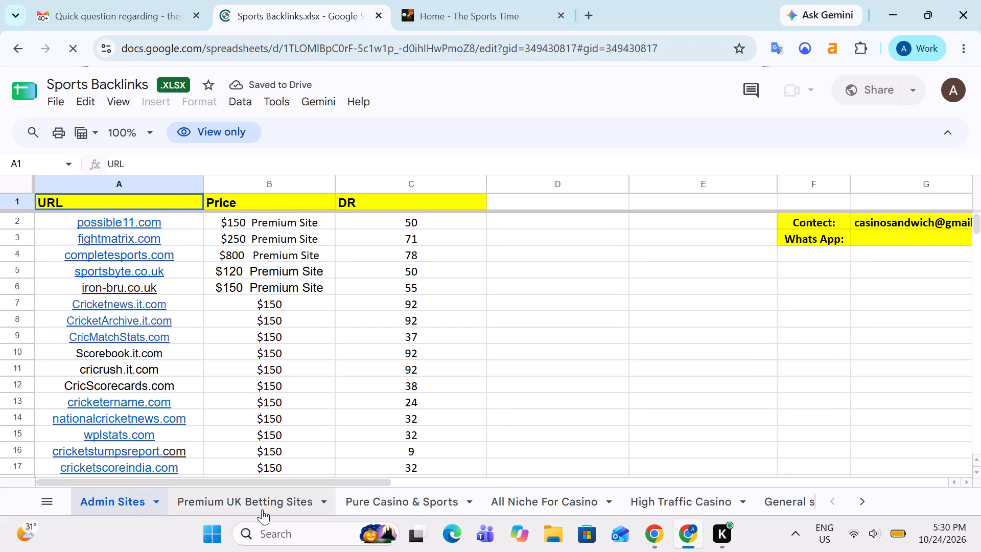
{"action": "scroll", "coordinate": [371, 340], "scroll_direction": "down", "scroll_amount": 6}
{"action": "scroll", "coordinate": [371, 339], "scroll_direction": "up", "scroll_amount": 7}
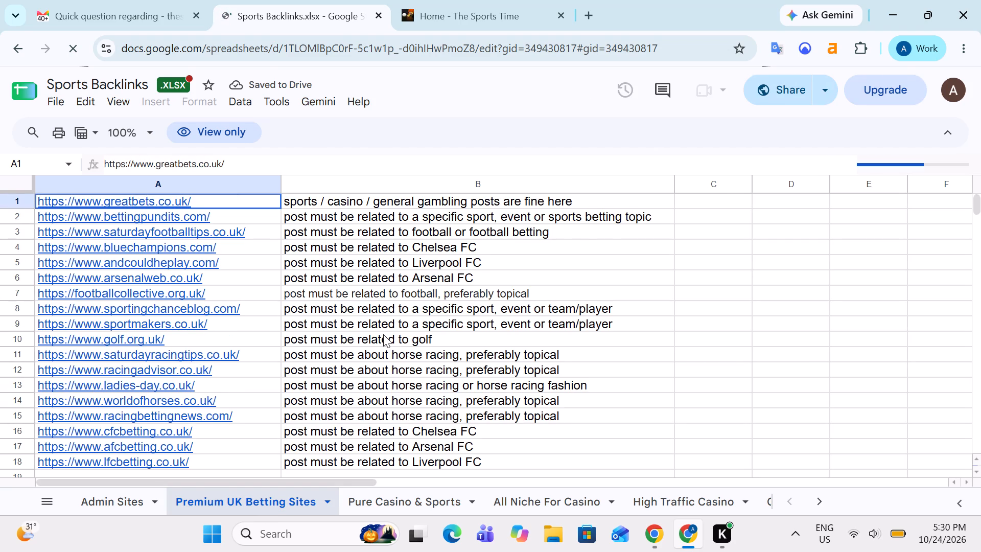
{"action": "left_click", "coordinate": [422, 494]}
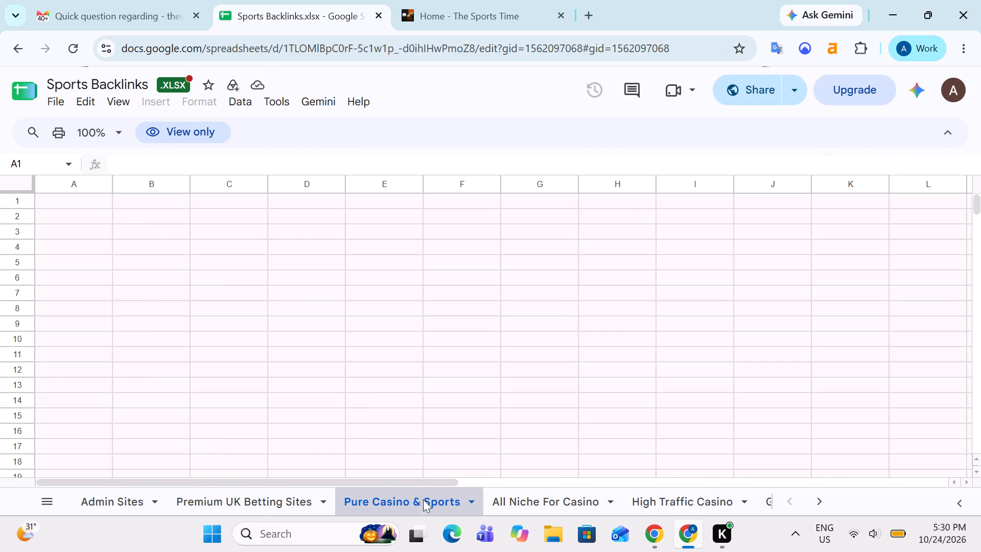
{"action": "scroll", "coordinate": [312, 360], "scroll_direction": "down", "scroll_amount": 6}
{"action": "scroll", "coordinate": [403, 330], "scroll_direction": "down", "scroll_amount": 7}
{"action": "scroll", "coordinate": [403, 334], "scroll_direction": "up", "scroll_amount": 2}
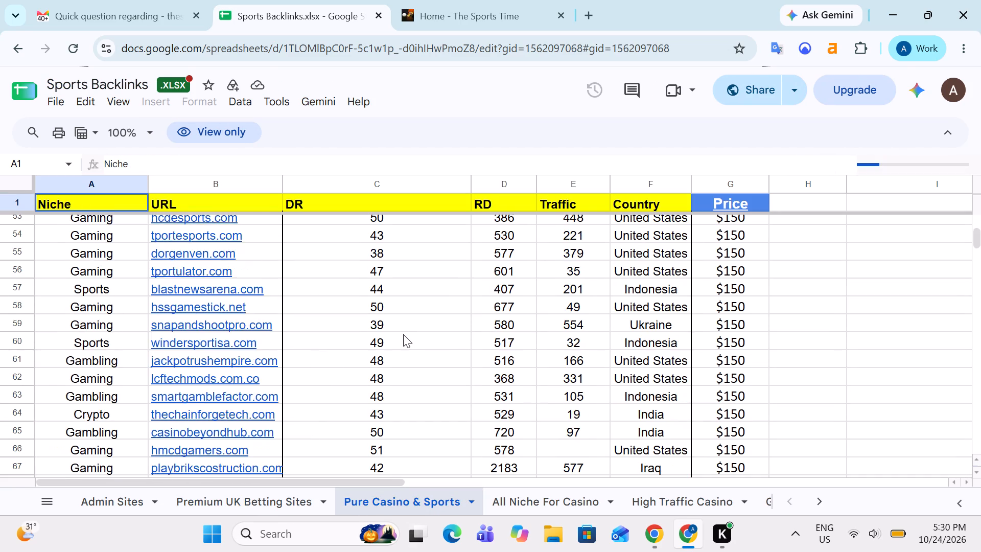
{"action": "scroll", "coordinate": [403, 334], "scroll_direction": "up", "scroll_amount": 20}
{"action": "scroll", "coordinate": [403, 334], "scroll_direction": "up", "scroll_amount": 1}
{"action": "left_click", "coordinate": [380, 14]}
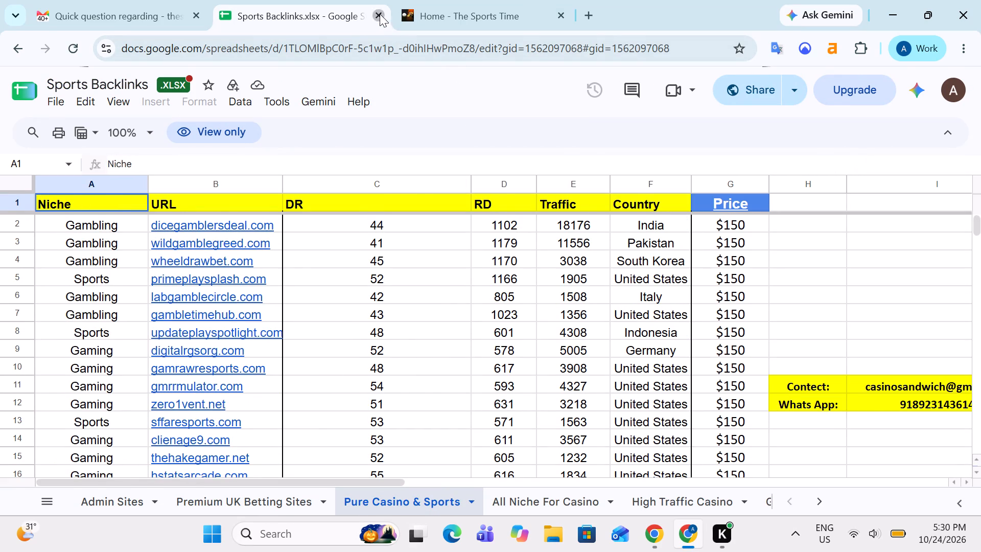
Copy the domain thesportstime.co.uk from the site's address into the WEBSITE column of row 10740 in New Master Sheet - Data Collection.
{"action": "left_click", "coordinate": [313, 0]}
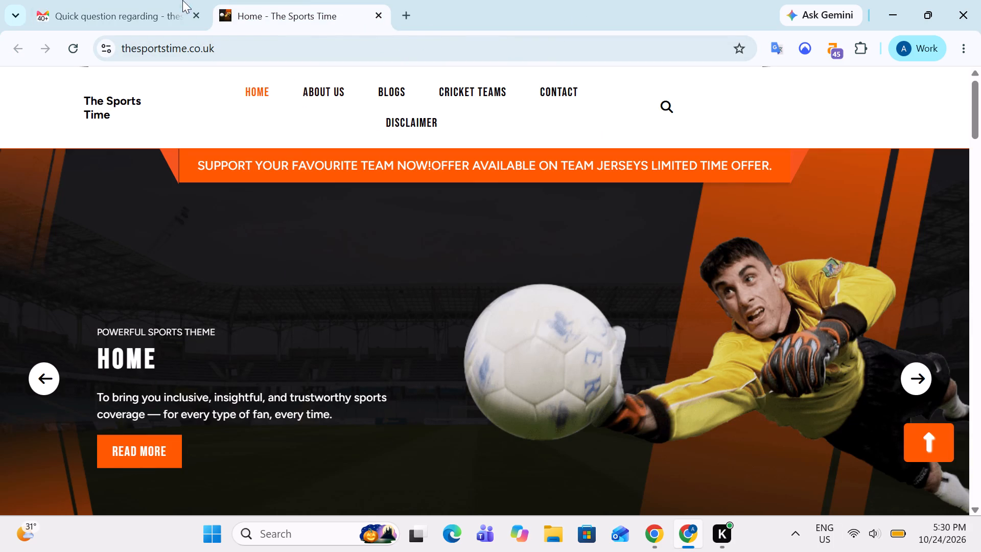
{"action": "left_click", "coordinate": [247, 43]}
{"action": "left_click_drag", "start_coordinate": [247, 43], "coordinate": [222, 44]}
{"action": "key", "text": "ctrl+c"}
{"action": "key", "text": "ctrl+c"}
{"action": "key", "text": "ctrl+c"}
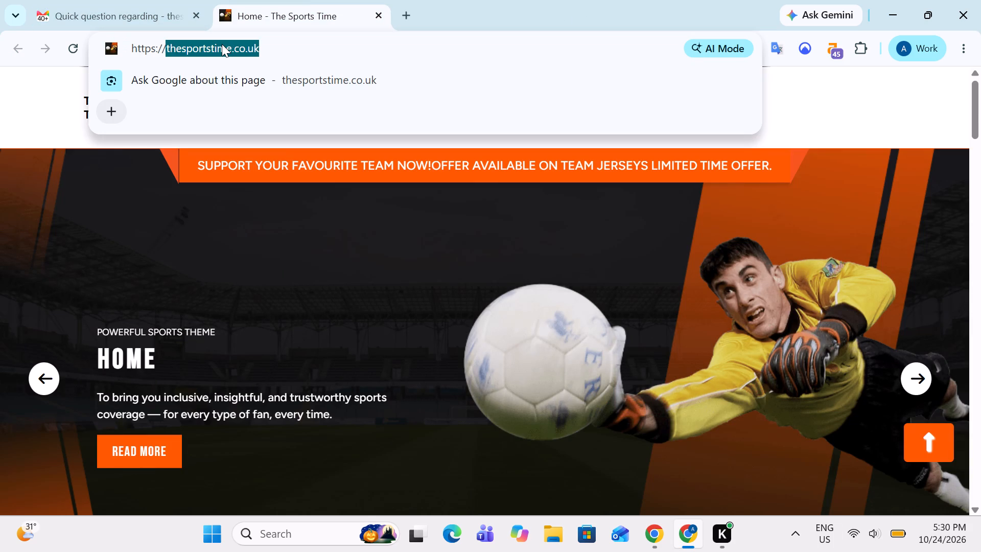
{"action": "key", "text": "alt+Tab"}
{"action": "key", "text": "Return"}
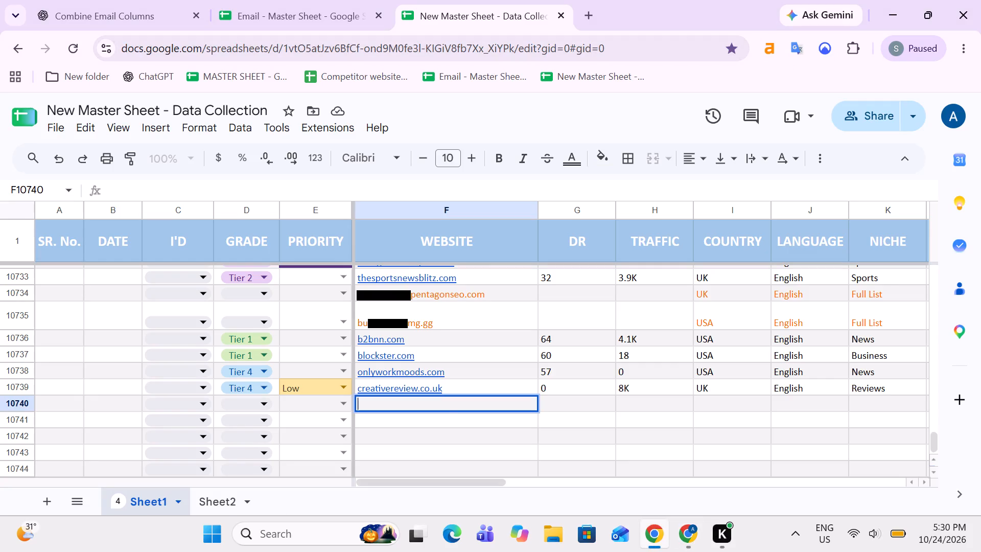
{"action": "key", "text": "ctrl+v"}
{"action": "key", "text": "Tab"}
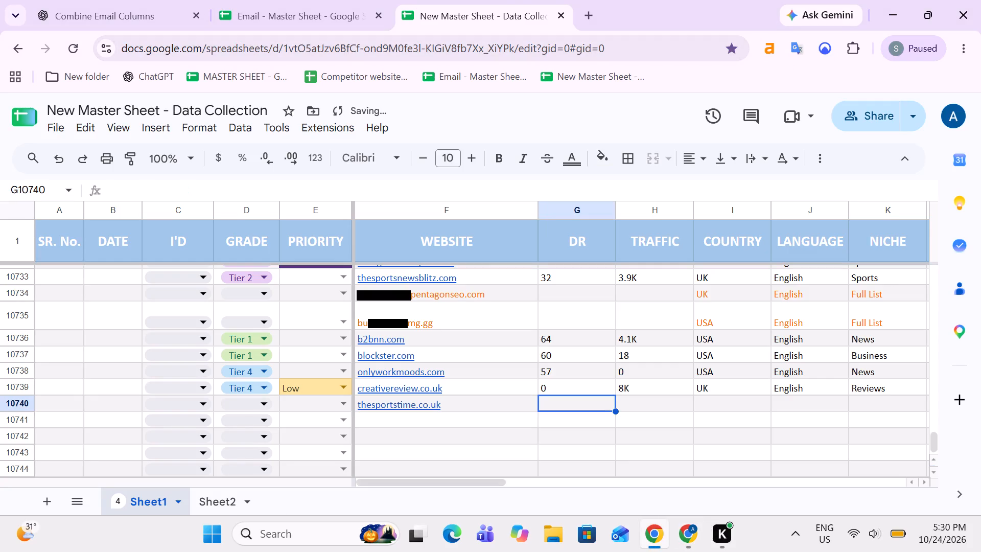
Check the site's Ahrefs domain metrics and record DR 45 and traffic 5 in its master sheet row.
{"action": "key", "text": "alt+Tab"}
{"action": "scroll", "coordinate": [531, 328], "scroll_direction": "down", "scroll_amount": 16}
{"action": "scroll", "coordinate": [546, 358], "scroll_direction": "up", "scroll_amount": 7}
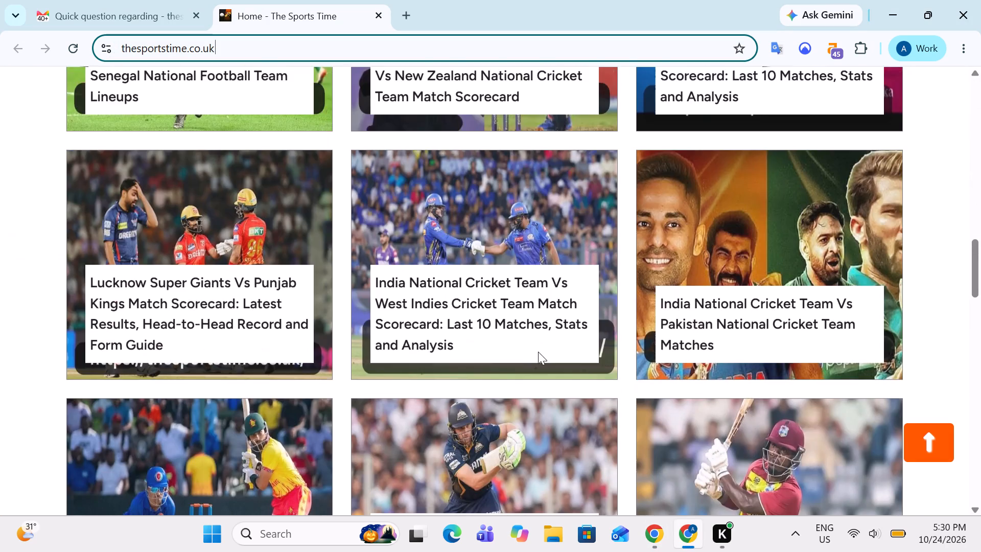
{"action": "scroll", "coordinate": [538, 352], "scroll_direction": "up", "scroll_amount": 11}
{"action": "left_click", "coordinate": [825, 57]}
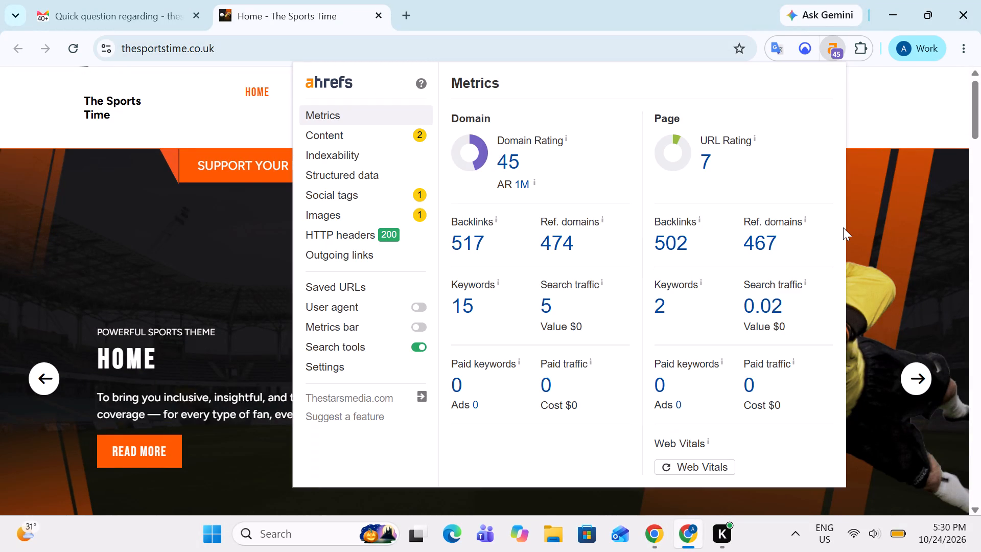
{"action": "key", "text": "alt+Tab"}
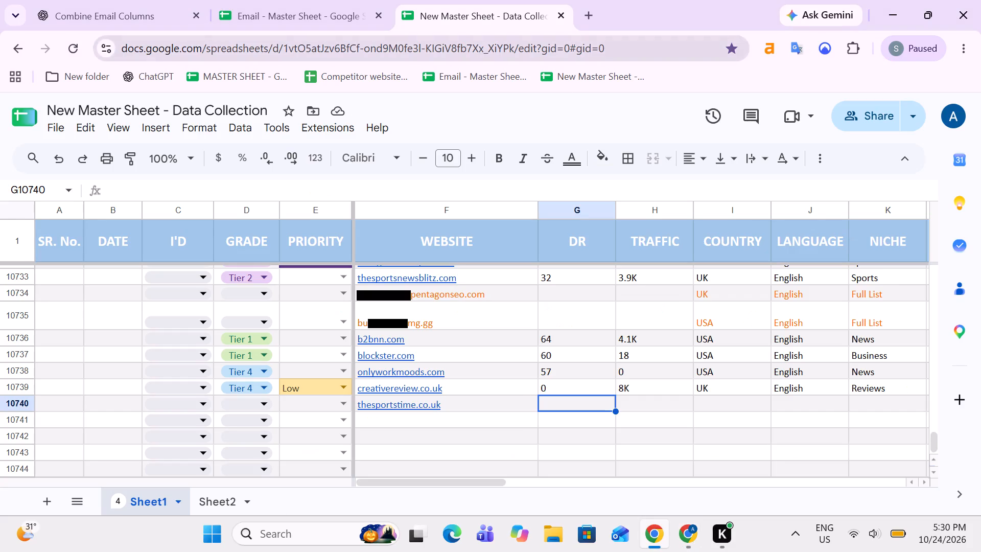
{"action": "type", "text": "45"}
{"action": "key", "text": "Right"}
{"action": "key", "text": "5"}
{"action": "key", "text": "Right"}
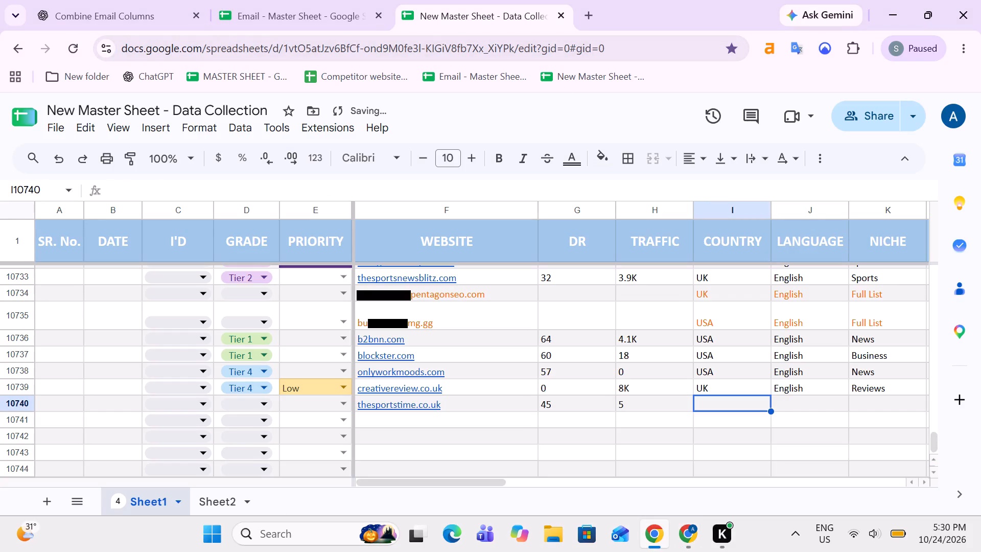
Fill in the thesportstime.co.uk row with country UK, language English and niche Sports.
{"action": "type", "text": "UK"}
{"action": "key", "text": "Right"}
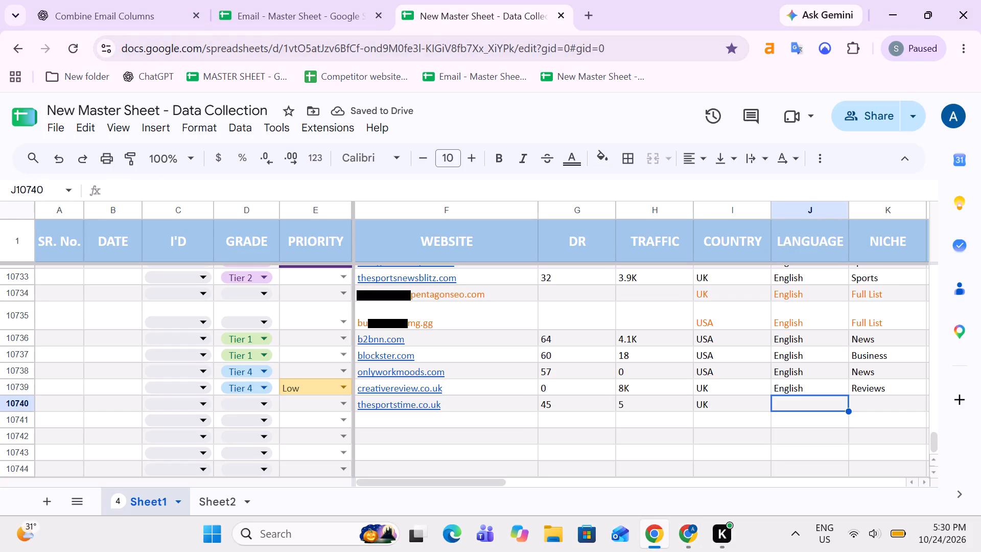
{"action": "type", "text": "En"}
{"action": "key", "text": "Right"}
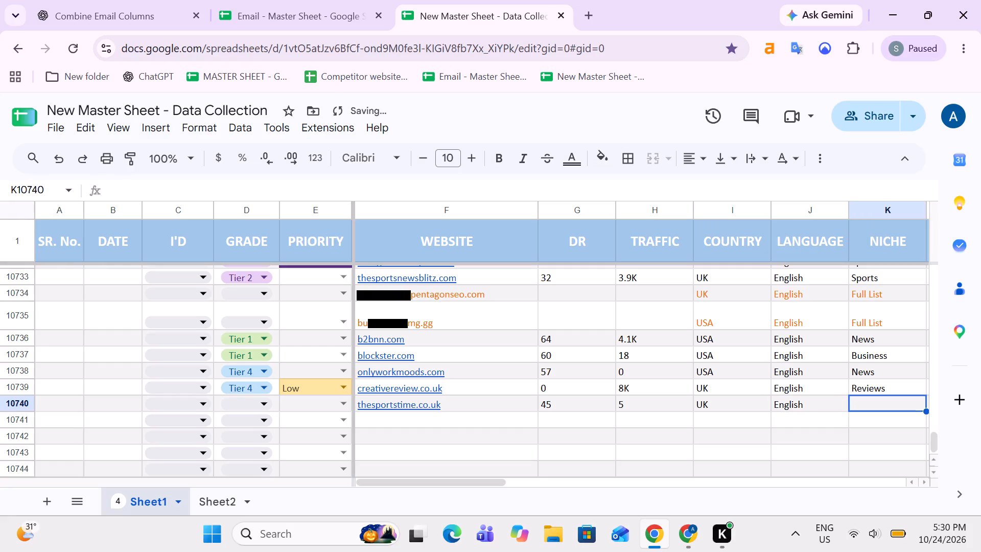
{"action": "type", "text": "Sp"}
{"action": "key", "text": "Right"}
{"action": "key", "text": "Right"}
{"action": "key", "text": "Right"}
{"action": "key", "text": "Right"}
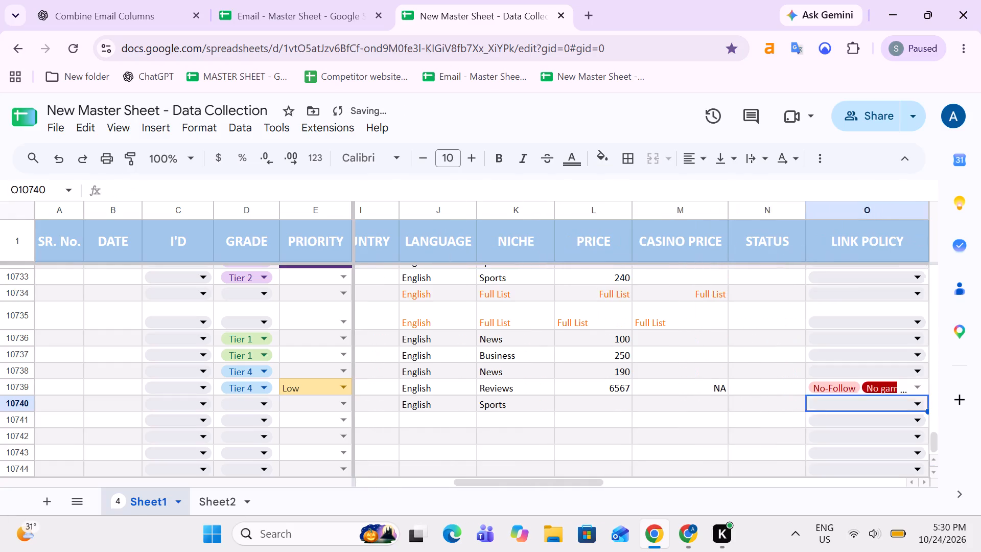
Search the thesportstime.co.uk site for Netbet, look over the results and close the site.
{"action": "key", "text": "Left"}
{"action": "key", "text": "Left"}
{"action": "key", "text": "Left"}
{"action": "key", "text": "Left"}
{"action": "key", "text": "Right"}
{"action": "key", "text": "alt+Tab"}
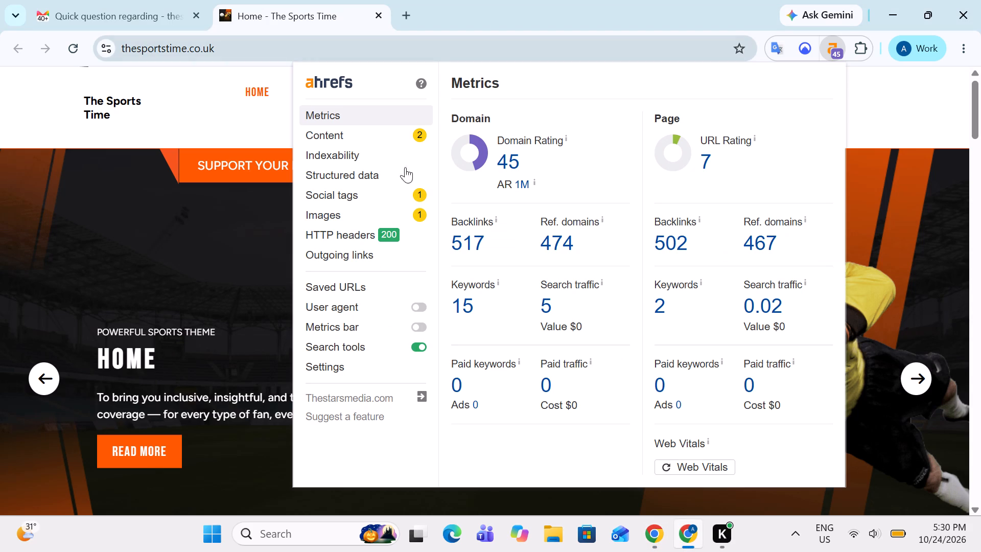
{"action": "left_click", "coordinate": [0, 90]}
{"action": "scroll", "coordinate": [380, 165], "scroll_direction": "up", "scroll_amount": 9}
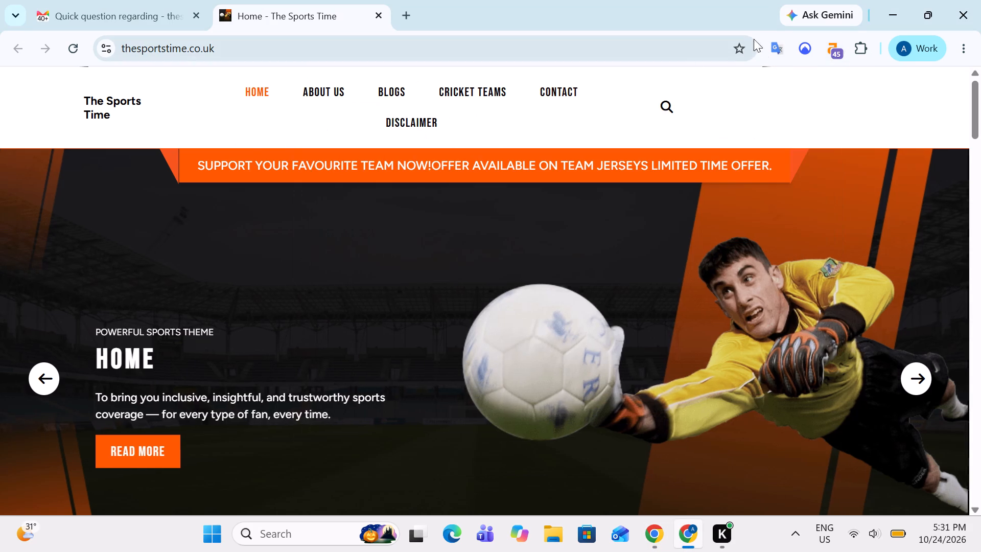
{"action": "left_click", "coordinate": [668, 112]}
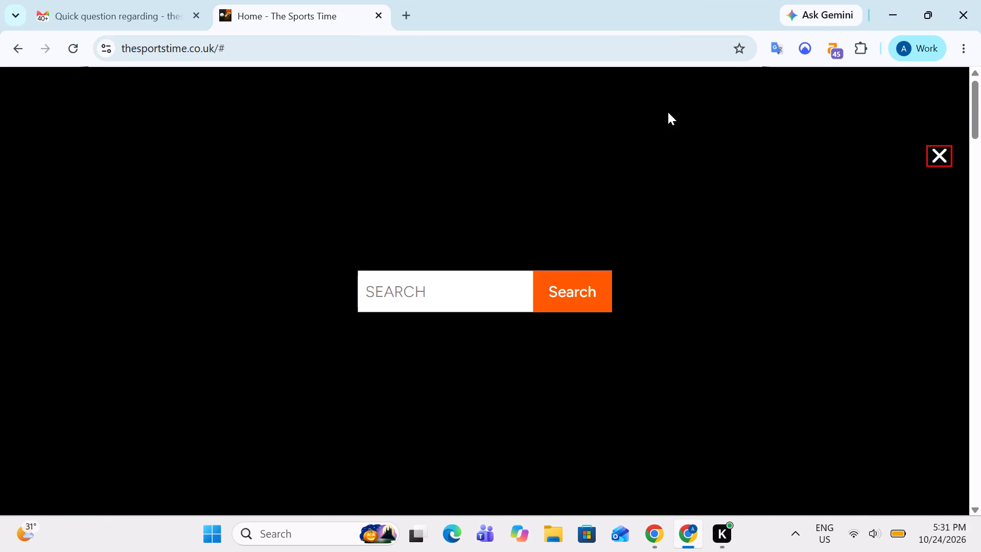
{"action": "left_click", "coordinate": [494, 285]}
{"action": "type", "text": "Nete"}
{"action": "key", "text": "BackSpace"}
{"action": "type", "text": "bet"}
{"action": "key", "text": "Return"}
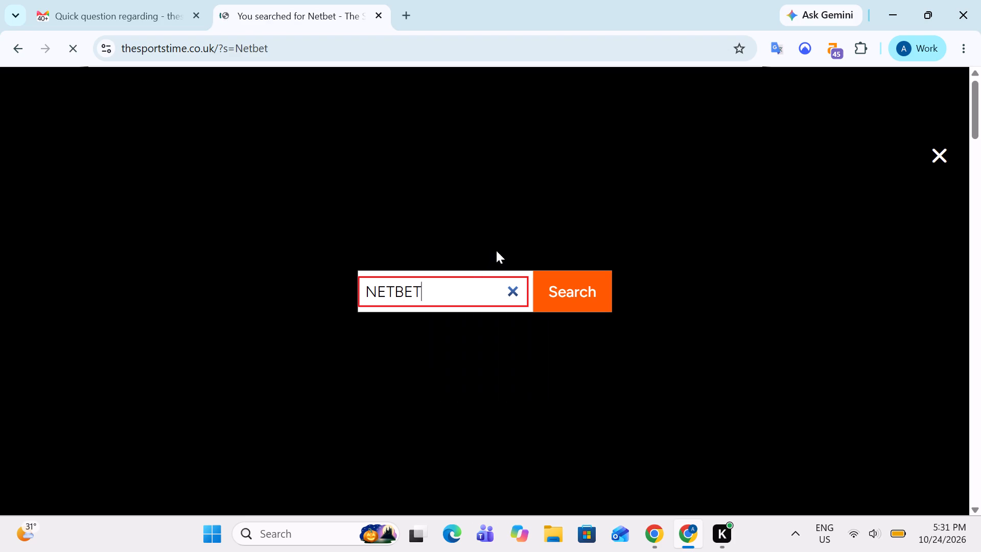
{"action": "scroll", "coordinate": [410, 327], "scroll_direction": "down", "scroll_amount": 3}
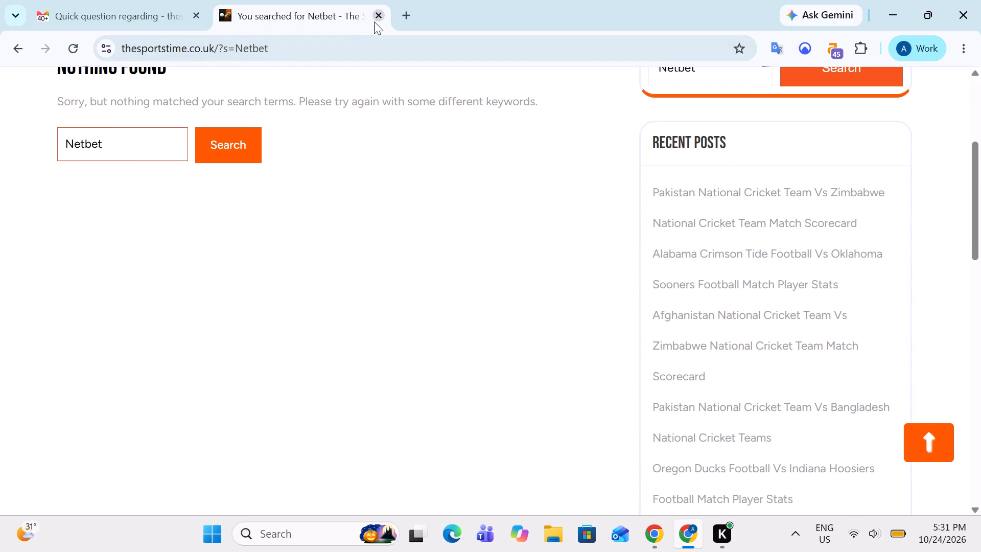
{"action": "left_click", "coordinate": [374, 21]}
Review the TheSports Time email's rates and criteria, and record 120 as the price in row 10740 of the master sheet.
{"action": "scroll", "coordinate": [512, 360], "scroll_direction": "down", "scroll_amount": 3}
{"action": "scroll", "coordinate": [512, 354], "scroll_direction": "up", "scroll_amount": 2}
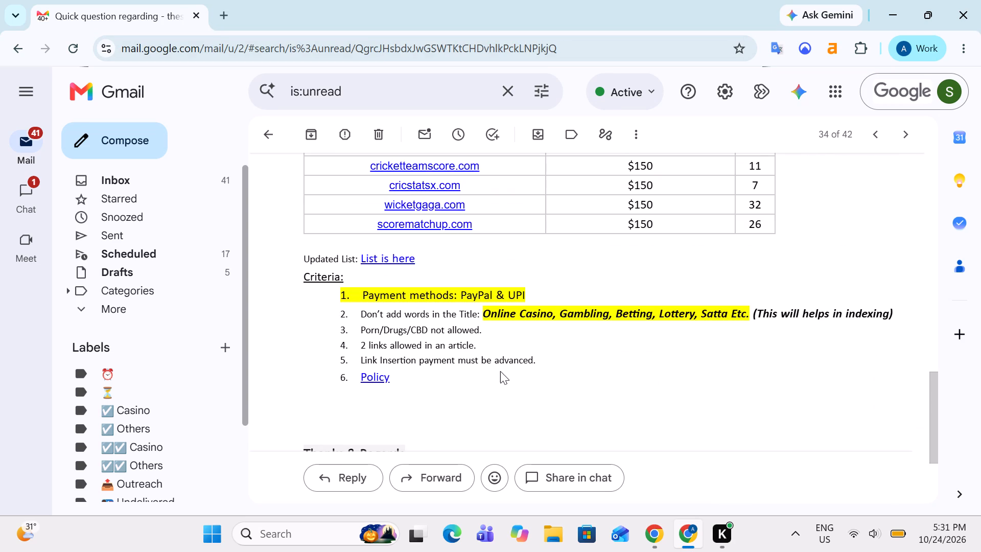
{"action": "scroll", "coordinate": [502, 372], "scroll_direction": "up", "scroll_amount": 5}
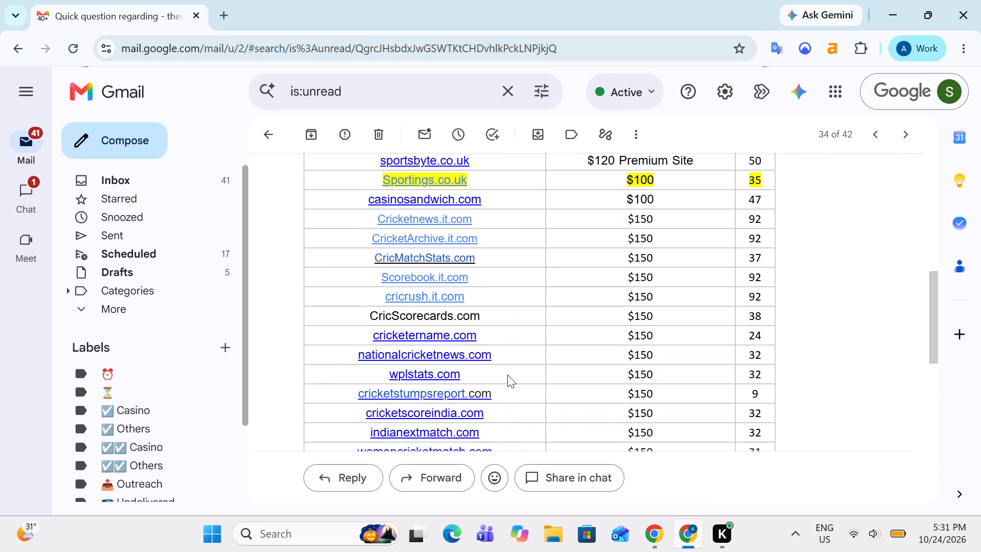
{"action": "scroll", "coordinate": [507, 375], "scroll_direction": "up", "scroll_amount": 3}
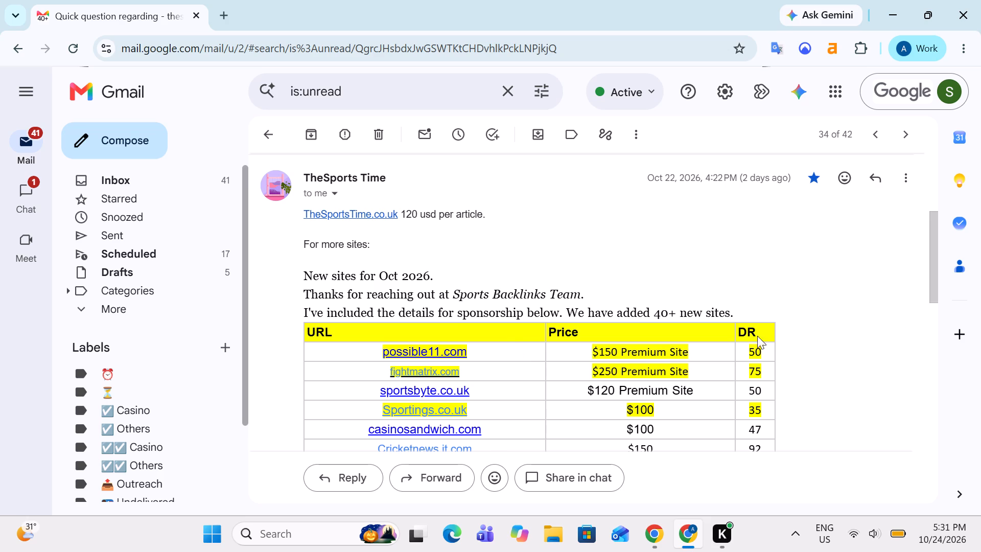
{"action": "scroll", "coordinate": [580, 357], "scroll_direction": "down", "scroll_amount": 5}
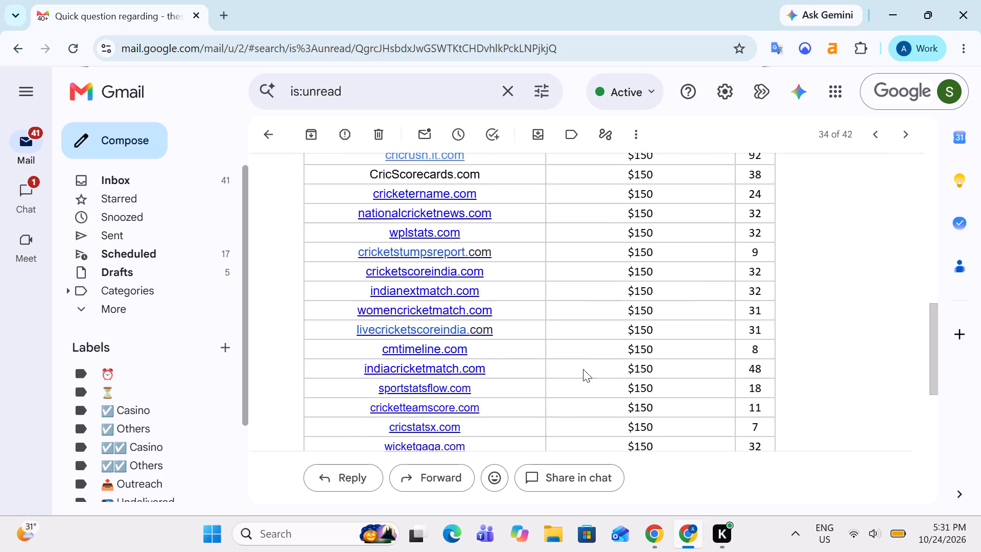
{"action": "scroll", "coordinate": [583, 369], "scroll_direction": "down", "scroll_amount": 1}
{"action": "scroll", "coordinate": [588, 401], "scroll_direction": "up", "scroll_amount": 7}
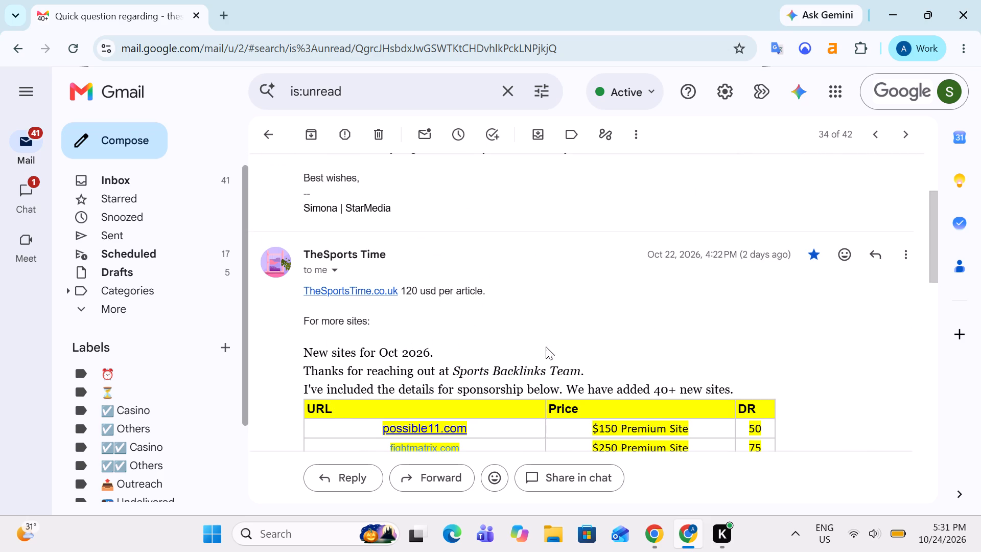
{"action": "key", "text": "alt+Tab"}
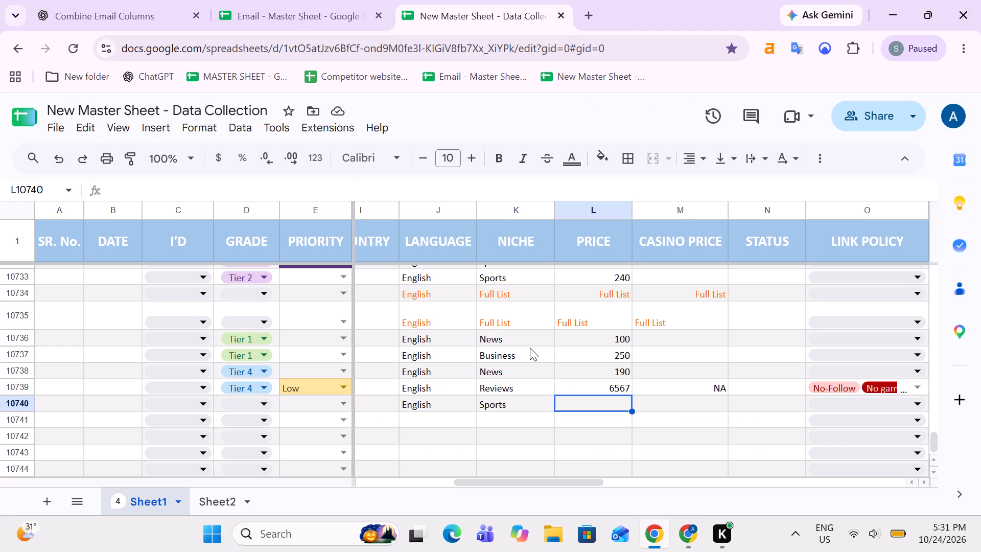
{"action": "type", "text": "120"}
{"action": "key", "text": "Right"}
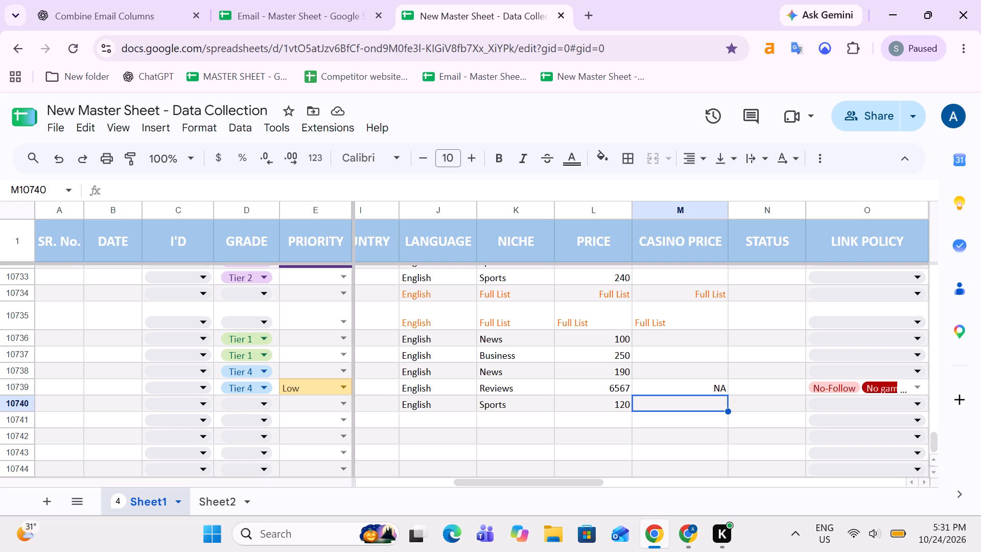
Copy the thesportstime.co.uk price of 120 into its CASINO PRICE cell.
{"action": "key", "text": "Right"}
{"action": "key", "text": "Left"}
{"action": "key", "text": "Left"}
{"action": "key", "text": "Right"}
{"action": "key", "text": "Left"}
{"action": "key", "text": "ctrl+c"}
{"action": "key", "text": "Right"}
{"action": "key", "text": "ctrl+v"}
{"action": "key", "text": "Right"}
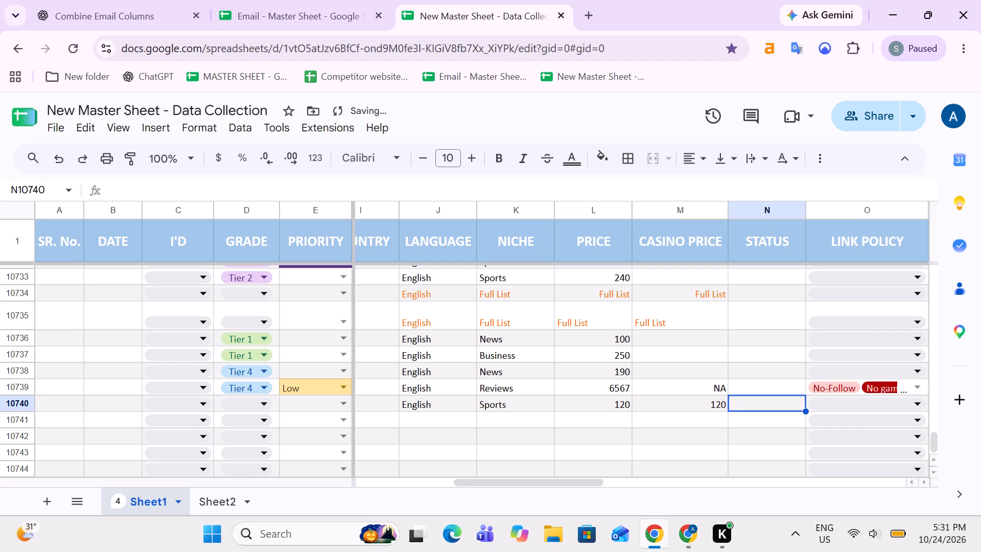
Enter "doubtfull" as the STATUS of the thesportstime.co.uk row.
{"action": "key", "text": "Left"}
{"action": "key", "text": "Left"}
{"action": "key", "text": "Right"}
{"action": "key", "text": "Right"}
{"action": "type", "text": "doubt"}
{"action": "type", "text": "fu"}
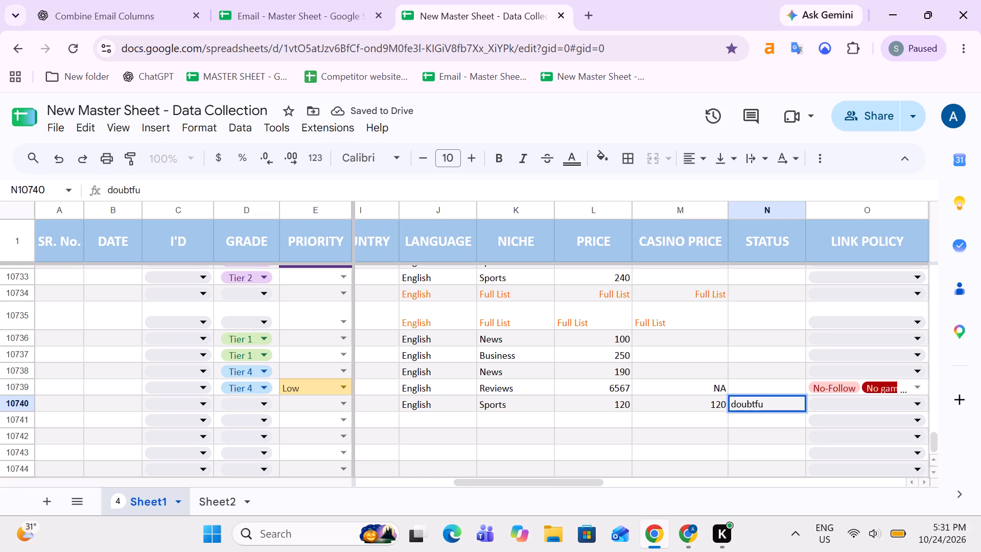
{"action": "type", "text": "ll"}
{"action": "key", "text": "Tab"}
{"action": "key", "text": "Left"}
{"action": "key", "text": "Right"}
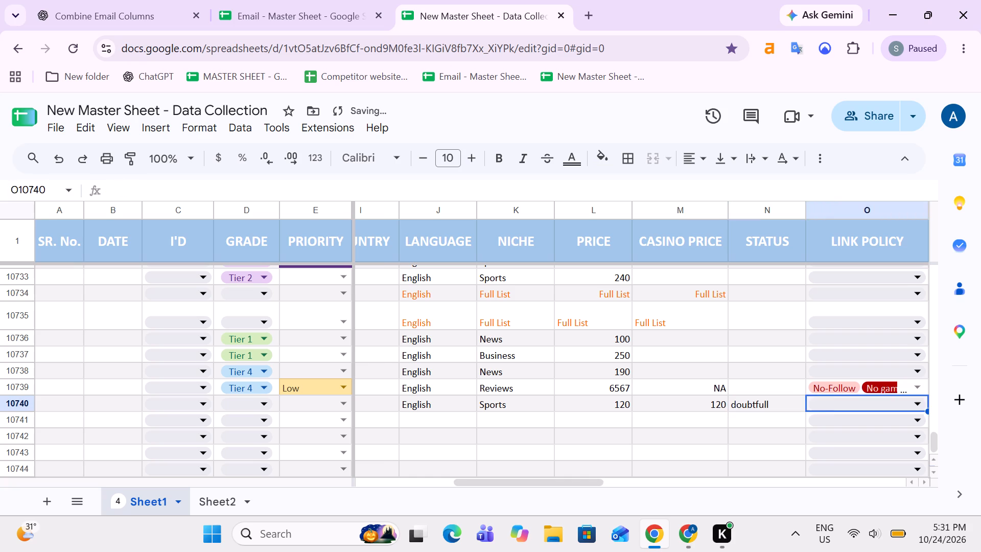
Set the WEBSITE TYPE of the thesportstime.co.uk row to Unique.
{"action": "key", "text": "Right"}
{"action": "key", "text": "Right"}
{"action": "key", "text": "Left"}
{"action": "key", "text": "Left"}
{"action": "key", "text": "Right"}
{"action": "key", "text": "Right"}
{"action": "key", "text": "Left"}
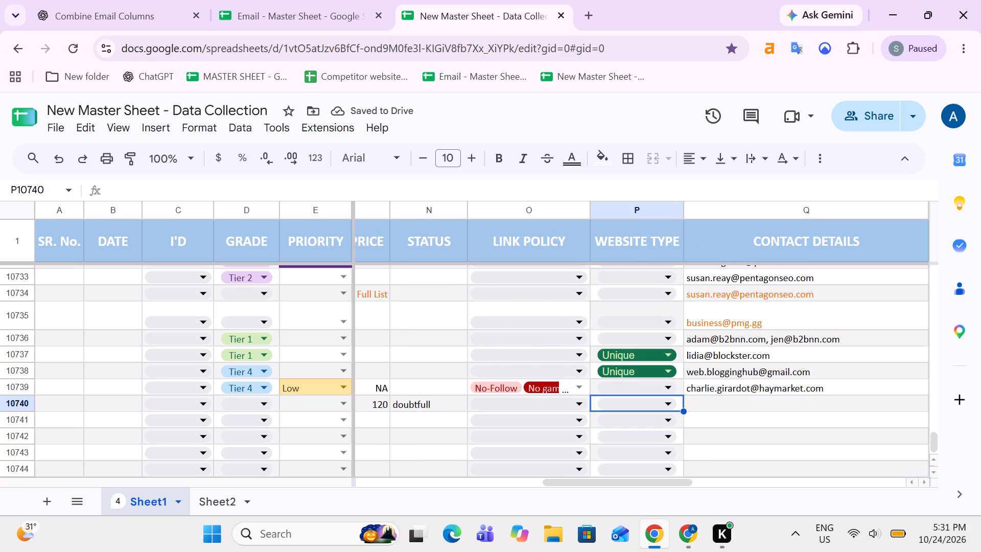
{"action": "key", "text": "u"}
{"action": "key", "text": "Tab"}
Copy the TheSports Time sender's email address into the CONTACT DETAILS cell of row 10740.
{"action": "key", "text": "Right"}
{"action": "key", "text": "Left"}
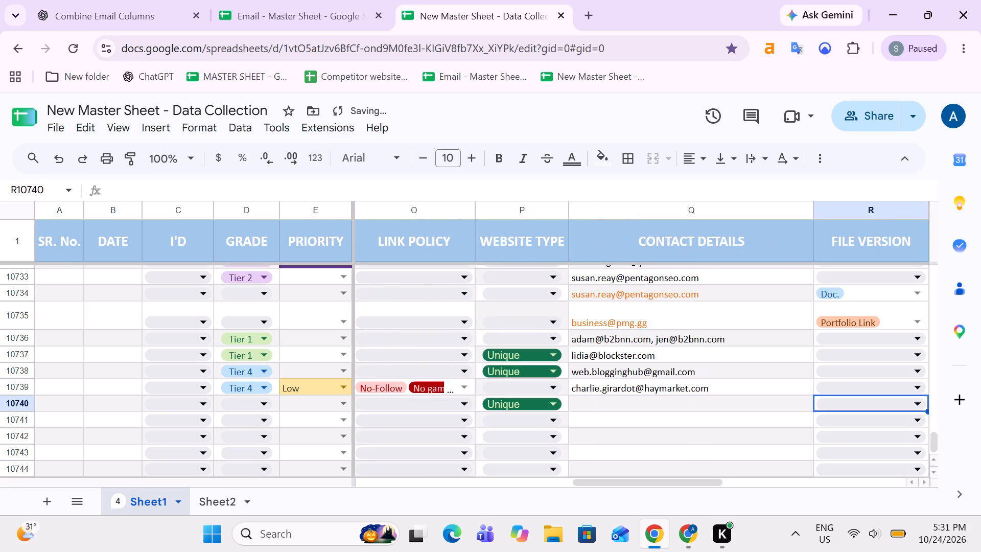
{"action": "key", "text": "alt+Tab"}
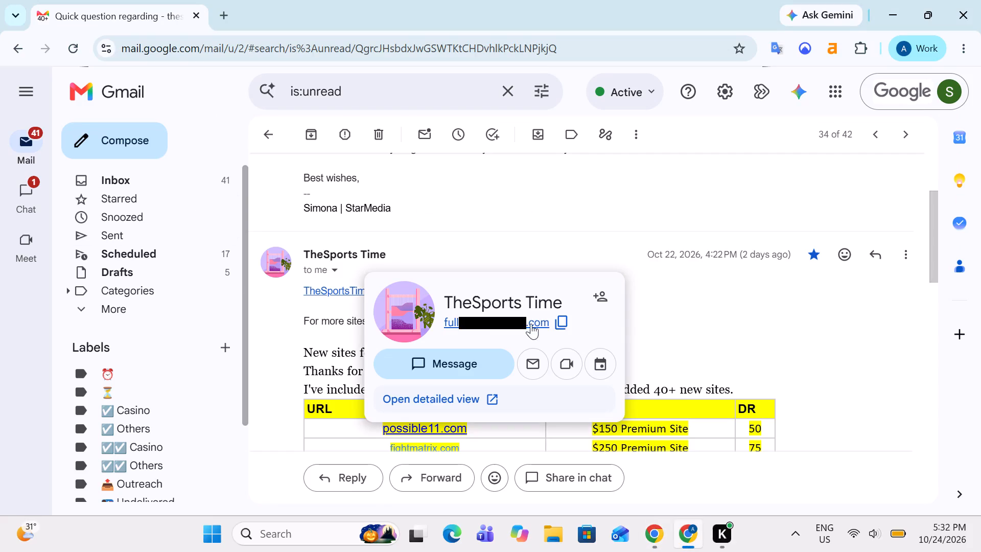
{"action": "left_click", "coordinate": [563, 319]}
{"action": "key", "text": "alt+Tab"}
{"action": "key", "text": "ctrl+v"}
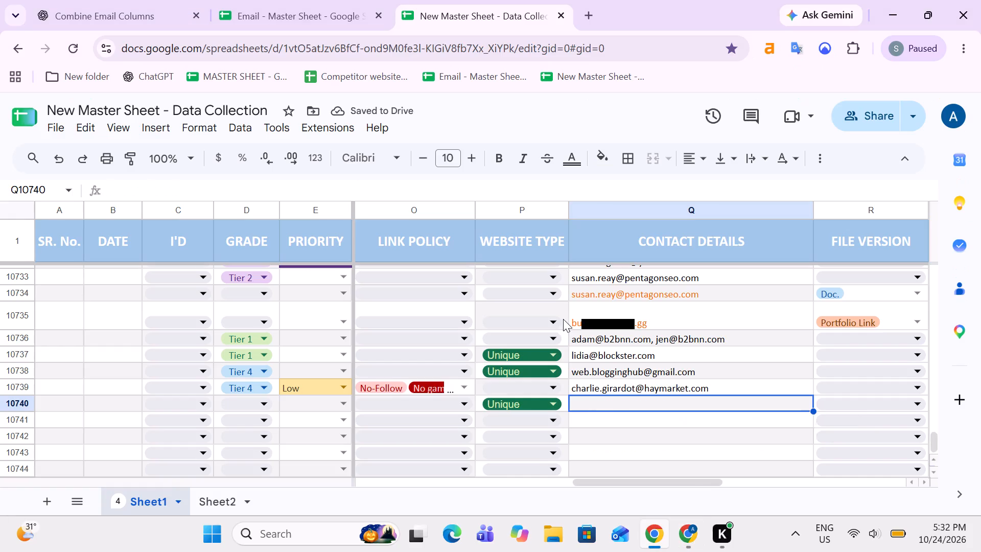
Set the PRIORITY of the thesportstime.co.uk row to High.
{"action": "key", "text": "Left"}
{"action": "key", "text": "Left"}
{"action": "key", "text": "Left"}
{"action": "key", "text": "Left"}
{"action": "key", "text": "Left"}
{"action": "key", "text": "Left"}
{"action": "key", "text": "Left"}
{"action": "key", "text": "Left"}
{"action": "key", "text": "Left"}
{"action": "key", "text": "Left"}
{"action": "key", "text": "Left"}
{"action": "key", "text": "Left"}
{"action": "key", "text": "Left"}
{"action": "key", "text": "Left"}
{"action": "key", "text": "Left"}
{"action": "key", "text": "Left"}
{"action": "key", "text": "Left"}
{"action": "key", "text": "Left"}
{"action": "key", "text": "Left"}
{"action": "key", "text": "Left"}
{"action": "key", "text": "Right"}
{"action": "key", "text": "Right"}
{"action": "key", "text": "Right"}
{"action": "key", "text": "Right"}
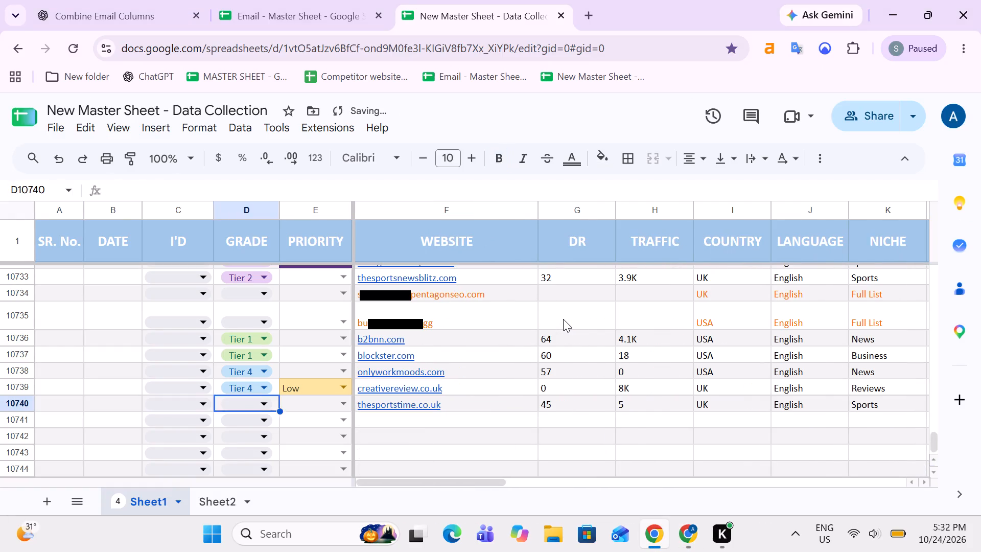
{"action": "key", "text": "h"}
{"action": "key", "text": "Down"}
{"action": "key", "text": "Return"}
{"action": "key", "text": "Up"}
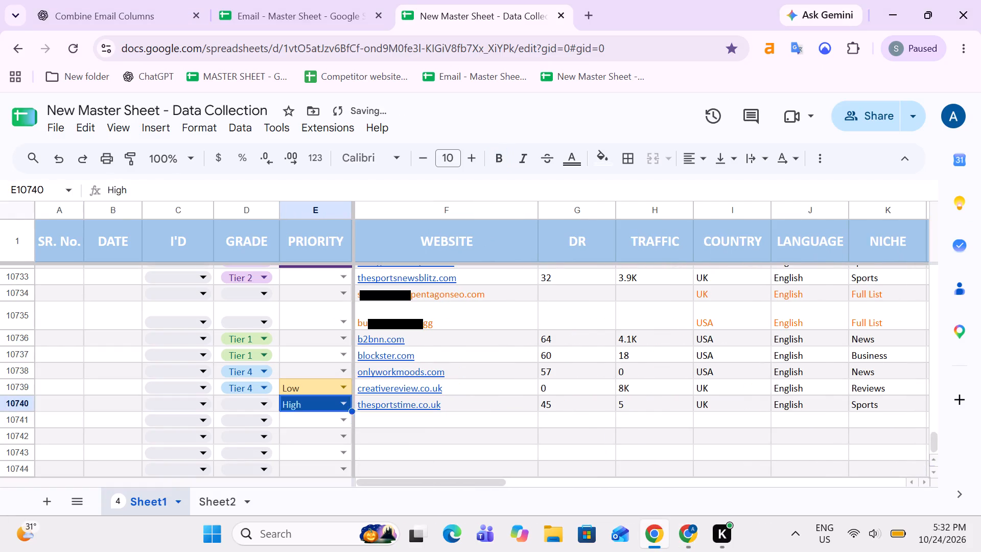
Set the GRADE of the thesportstime.co.uk row to Tier 4.
{"action": "key", "text": "Right"}
{"action": "key", "text": "Left"}
{"action": "key", "text": "Left"}
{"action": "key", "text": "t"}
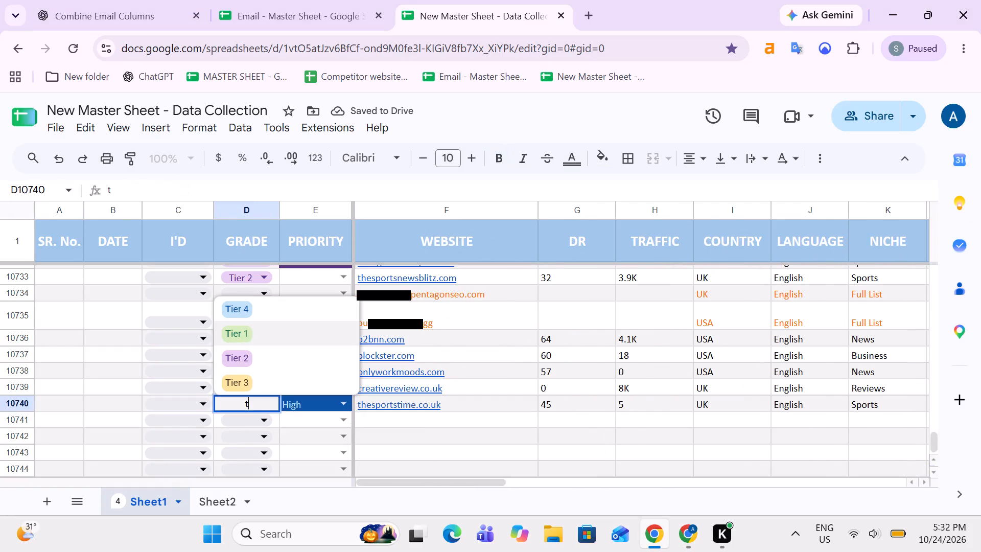
{"action": "key", "text": "Up"}
{"action": "key", "text": "Return"}
{"action": "key", "text": "Up"}
{"action": "key", "text": "Right"}
{"action": "key", "text": "Right"}
{"action": "key", "text": "Right"}
{"action": "key", "text": "Left"}
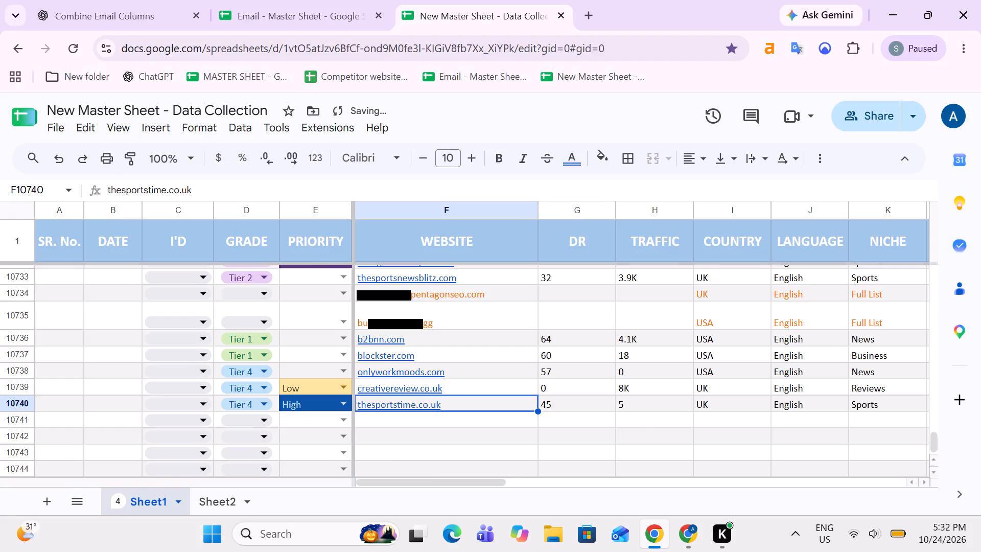
Copy the TheSports Time sender's email address into both the WEBSITE and CONTACT DETAILS cells of row 10741.
{"action": "key", "text": "alt+Tab"}
{"action": "left_click", "coordinate": [560, 313]}
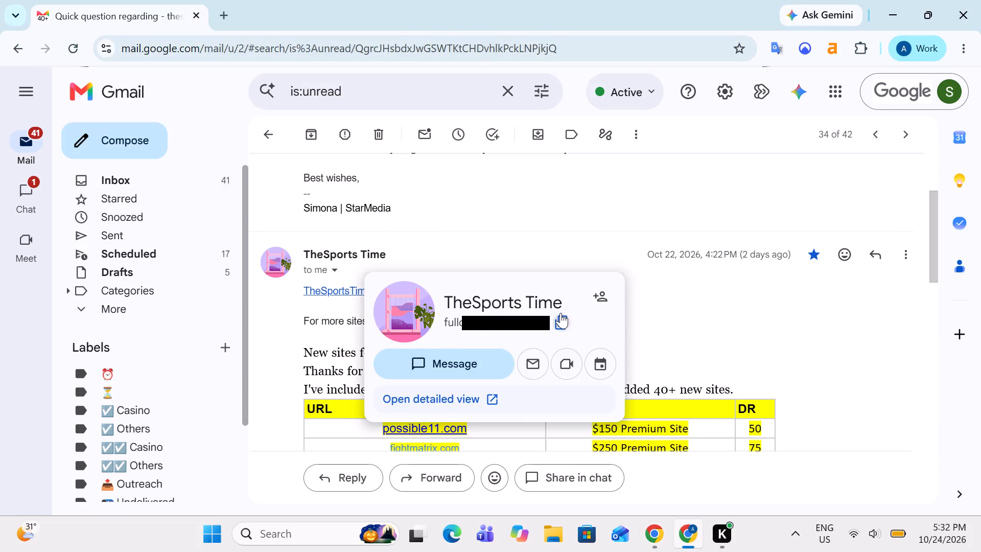
{"action": "key", "text": "alt+Tab"}
{"action": "key", "text": "Down"}
{"action": "key", "text": "ctrl+v"}
{"action": "key", "text": "Right"}
{"action": "key", "text": "Right"}
{"action": "key", "text": "Right"}
{"action": "key", "text": "Right"}
{"action": "key", "text": "Right"}
{"action": "key", "text": "Right"}
{"action": "key", "text": "Right"}
{"action": "key", "text": "Right"}
{"action": "key", "text": "Right"}
{"action": "key", "text": "Right"}
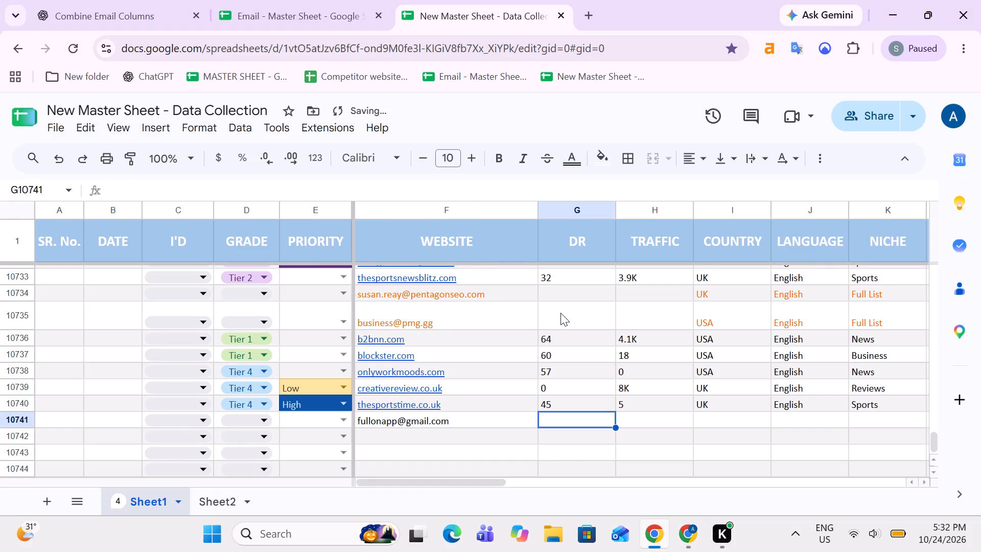
{"action": "key", "text": "Right"}
{"action": "key", "text": "Right"}
{"action": "key", "text": "Left"}
{"action": "key", "text": "ctrl+v"}
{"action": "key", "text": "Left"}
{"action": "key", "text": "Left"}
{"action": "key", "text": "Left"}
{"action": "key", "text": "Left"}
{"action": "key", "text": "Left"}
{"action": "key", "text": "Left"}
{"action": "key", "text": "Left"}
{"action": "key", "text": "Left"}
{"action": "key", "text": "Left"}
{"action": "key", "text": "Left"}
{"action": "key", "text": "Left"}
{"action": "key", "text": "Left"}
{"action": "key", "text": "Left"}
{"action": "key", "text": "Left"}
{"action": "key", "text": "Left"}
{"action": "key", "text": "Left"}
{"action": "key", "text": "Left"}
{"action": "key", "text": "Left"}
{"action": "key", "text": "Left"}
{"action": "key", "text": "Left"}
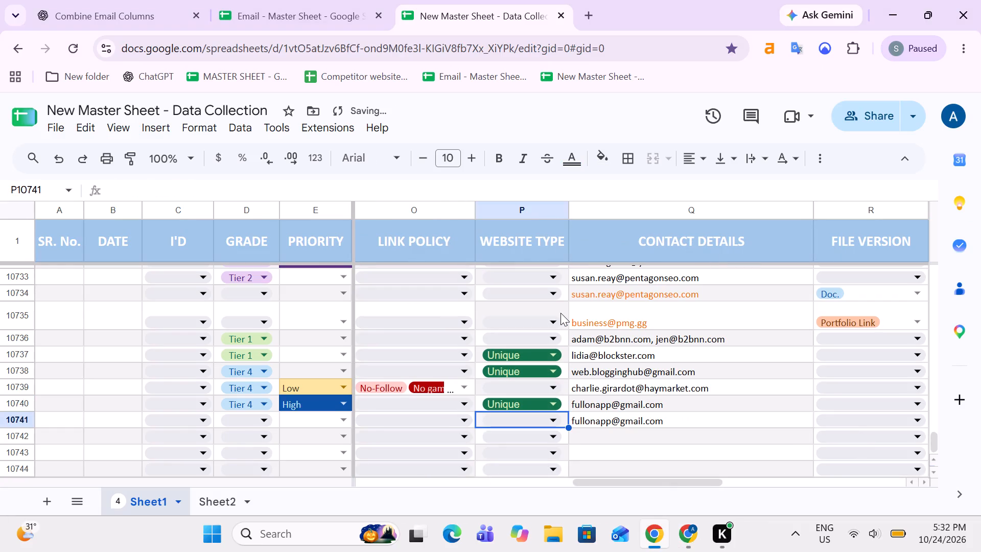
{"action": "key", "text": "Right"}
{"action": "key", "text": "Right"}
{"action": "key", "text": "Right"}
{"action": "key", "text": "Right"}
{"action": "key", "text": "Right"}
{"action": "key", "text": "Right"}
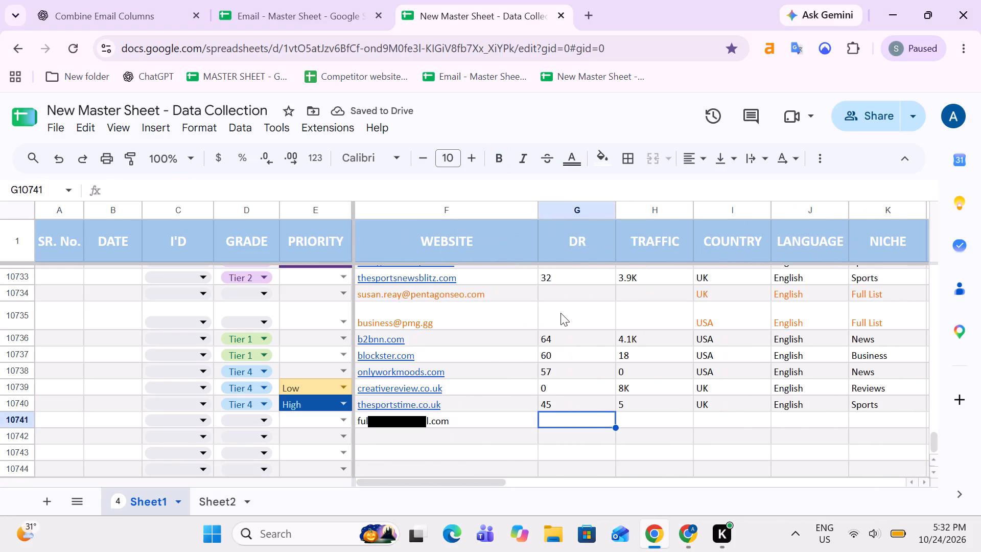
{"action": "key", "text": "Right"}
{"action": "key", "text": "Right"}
Examine the site table in the TheSports Time email and the updated Sports Backlinks list it links to, closing that list.
{"action": "key", "text": "alt+Tab"}
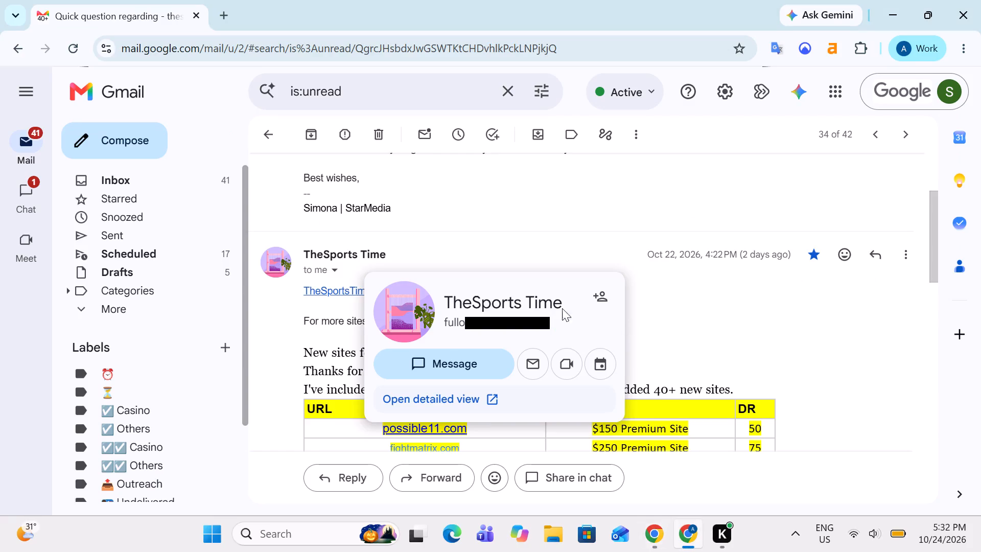
{"action": "scroll", "coordinate": [826, 248], "scroll_direction": "down", "scroll_amount": 3}
{"action": "scroll", "coordinate": [650, 273], "scroll_direction": "down", "scroll_amount": 2}
{"action": "key", "text": "alt+Tab"}
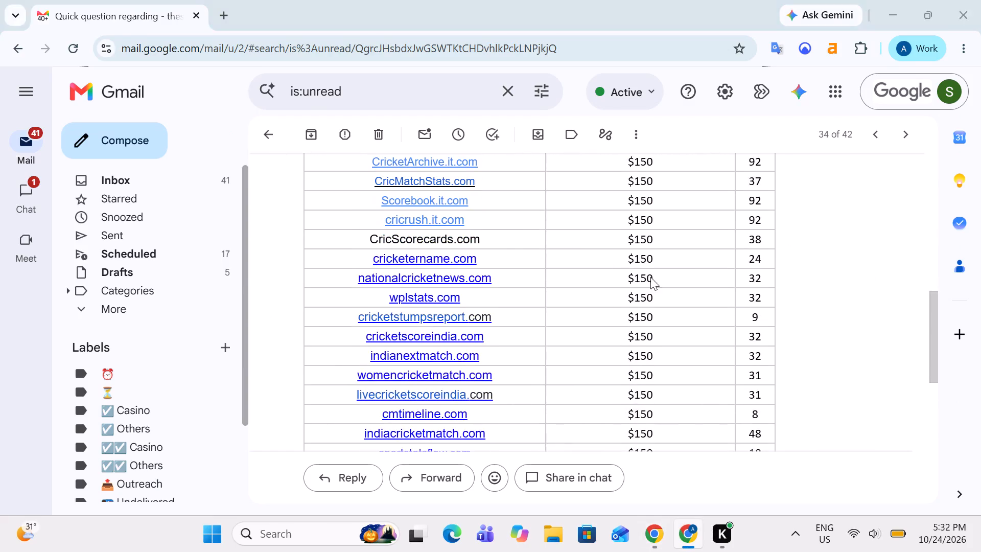
{"action": "key", "text": "alt+Tab"}
{"action": "scroll", "coordinate": [670, 369], "scroll_direction": "down", "scroll_amount": 7}
{"action": "scroll", "coordinate": [658, 373], "scroll_direction": "up", "scroll_amount": 3}
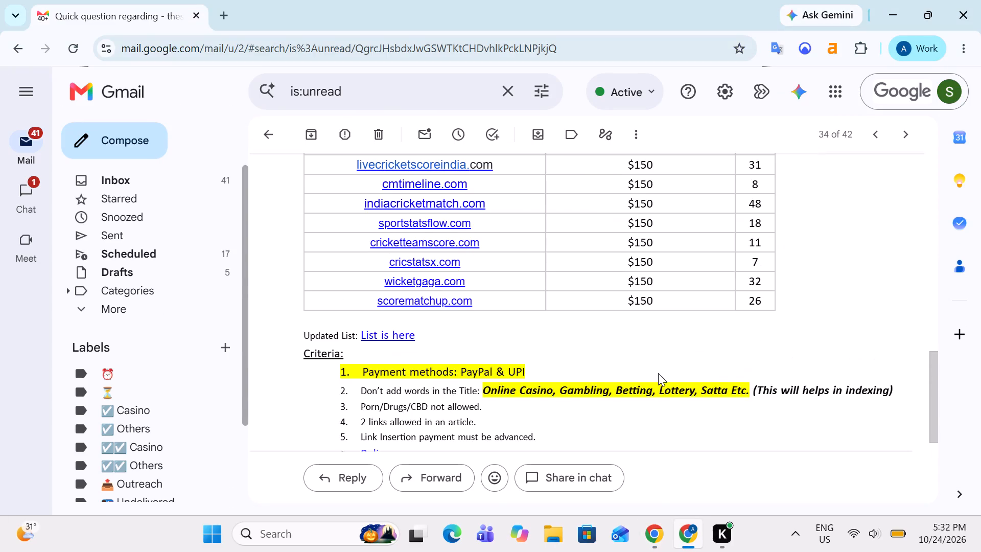
{"action": "left_click", "coordinate": [393, 335]}
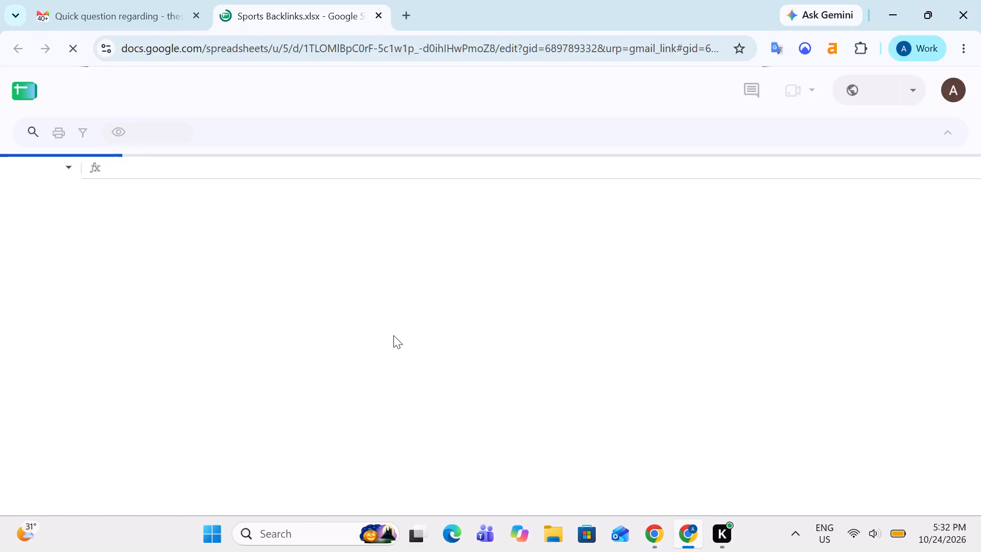
{"action": "scroll", "coordinate": [470, 321], "scroll_direction": "down", "scroll_amount": 11}
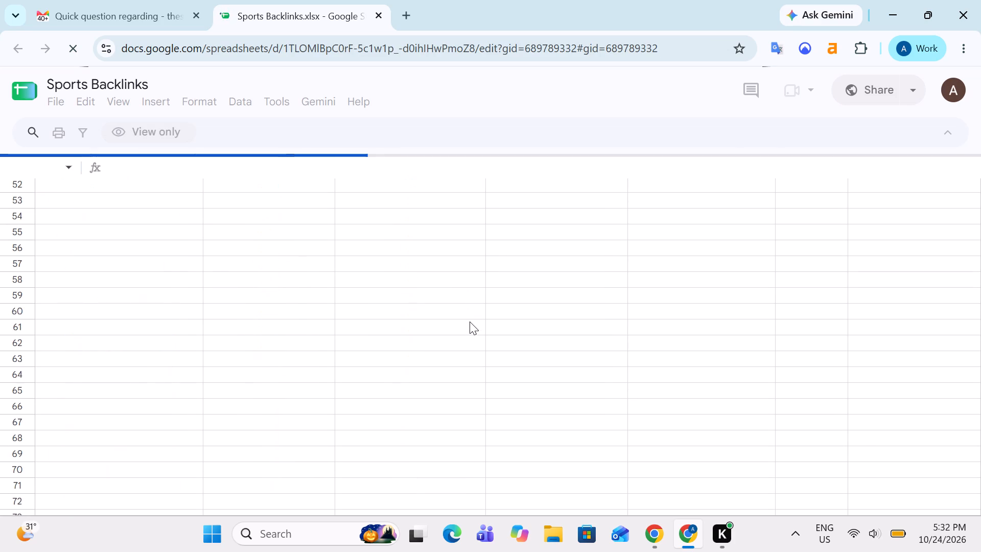
{"action": "scroll", "coordinate": [470, 321], "scroll_direction": "up", "scroll_amount": 19}
{"action": "scroll", "coordinate": [429, 315], "scroll_direction": "down", "scroll_amount": 3}
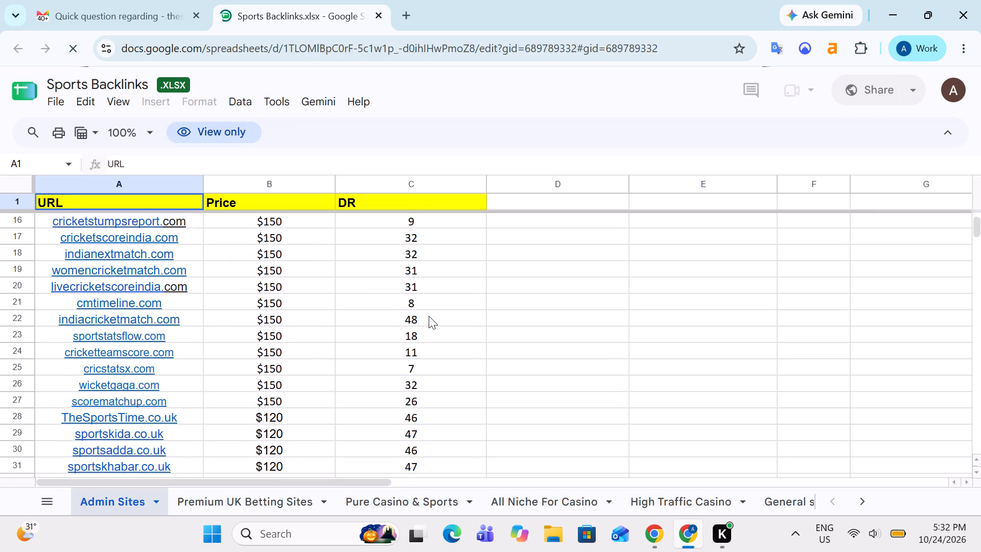
{"action": "scroll", "coordinate": [430, 324], "scroll_direction": "down", "scroll_amount": 3}
{"action": "scroll", "coordinate": [332, 268], "scroll_direction": "down", "scroll_amount": 5}
{"action": "scroll", "coordinate": [337, 339], "scroll_direction": "down", "scroll_amount": 4}
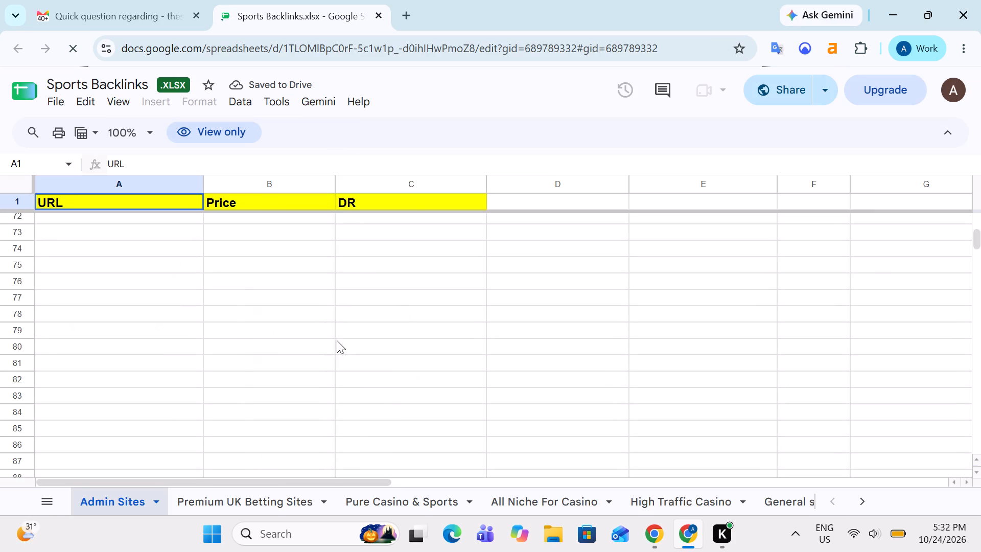
{"action": "scroll", "coordinate": [337, 340], "scroll_direction": "up", "scroll_amount": 19}
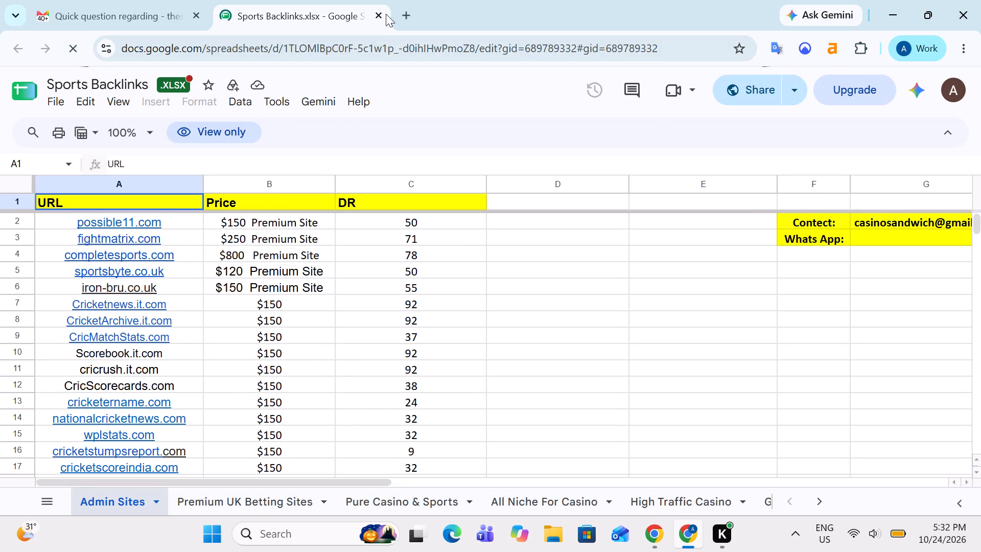
{"action": "left_click", "coordinate": [386, 14]}
{"action": "left_click", "coordinate": [382, 12]}
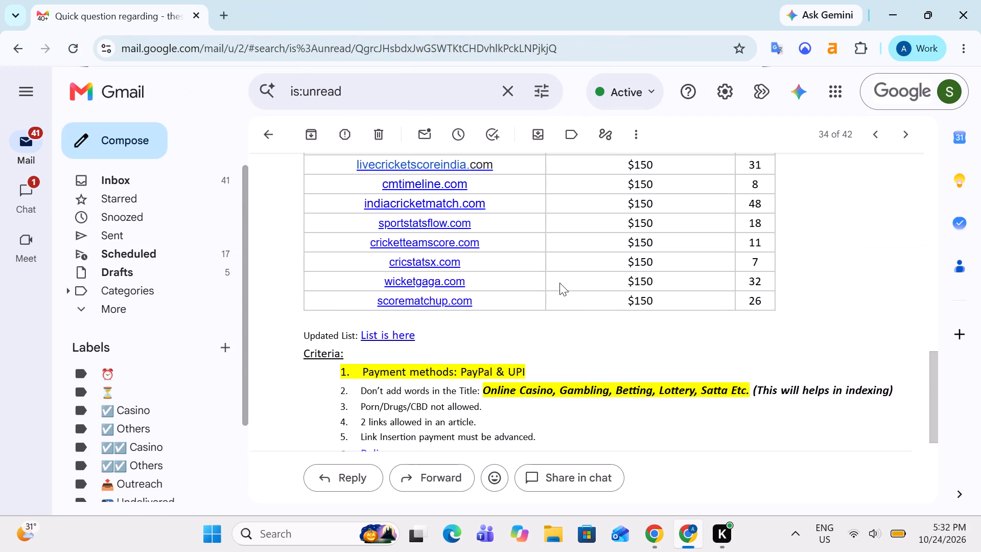
In row 10741 of New Master Sheet - Data Collection, enter COUNTRY UK, LANGUAGE English and NICHE Full List.
{"action": "key", "text": "alt+Tab"}
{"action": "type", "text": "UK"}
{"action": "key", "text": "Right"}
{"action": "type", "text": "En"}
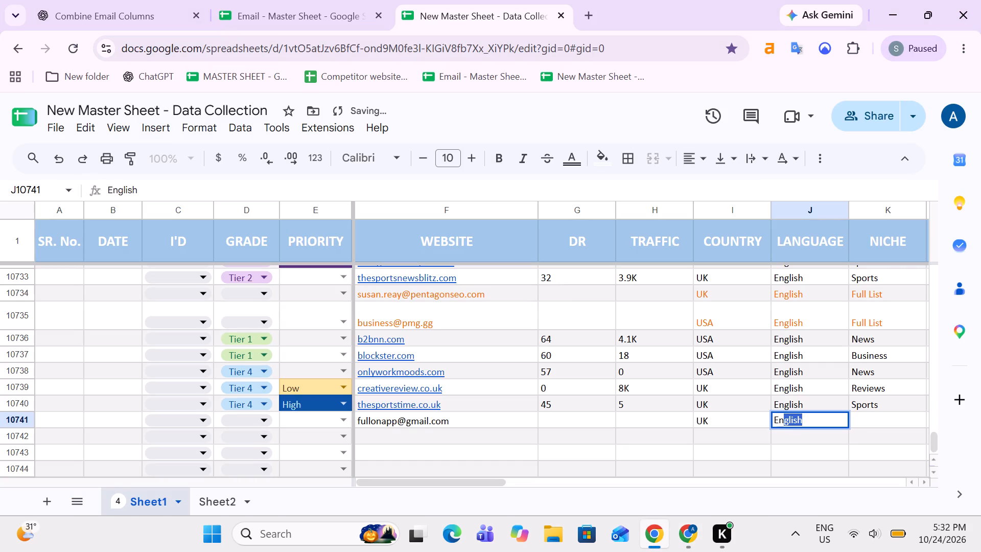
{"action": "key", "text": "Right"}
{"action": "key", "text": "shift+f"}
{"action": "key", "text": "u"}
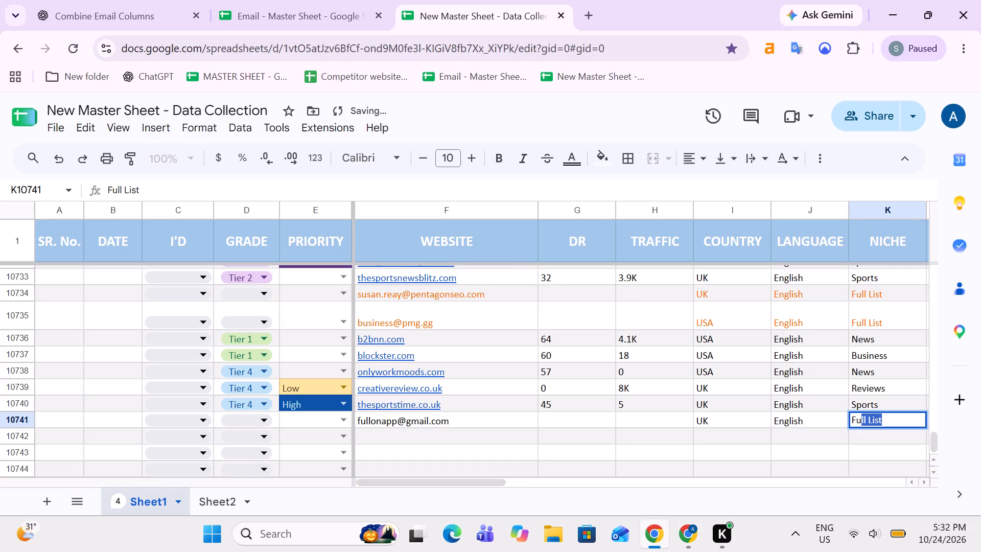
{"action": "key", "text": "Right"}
Copy Full List from the NICHE cell of row 10741 into its PRICE and CASINO PRICE cells.
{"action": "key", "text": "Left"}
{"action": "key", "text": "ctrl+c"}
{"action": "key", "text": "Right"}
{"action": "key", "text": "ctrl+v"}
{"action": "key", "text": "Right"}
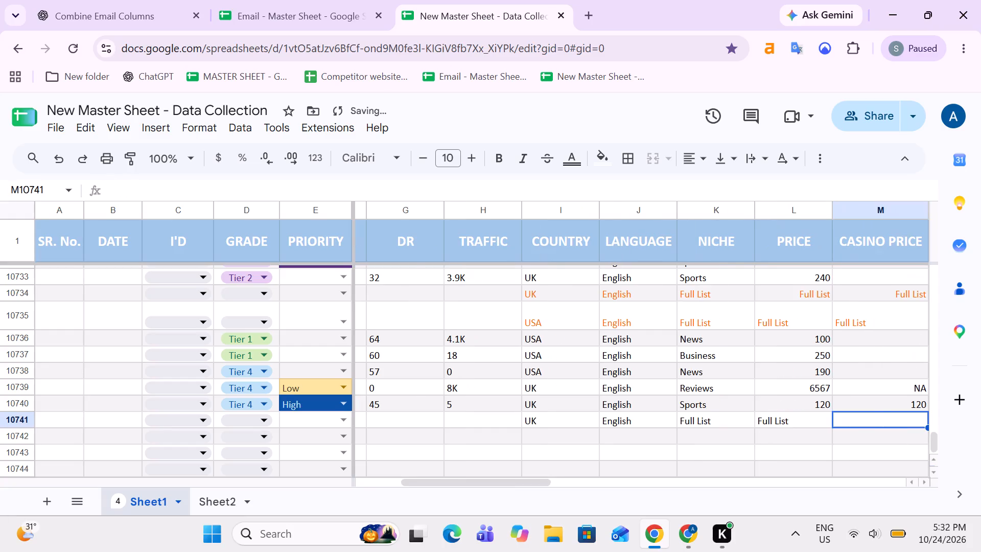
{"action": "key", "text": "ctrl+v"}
Set the FILE VERSION of row 10741 to Excel.
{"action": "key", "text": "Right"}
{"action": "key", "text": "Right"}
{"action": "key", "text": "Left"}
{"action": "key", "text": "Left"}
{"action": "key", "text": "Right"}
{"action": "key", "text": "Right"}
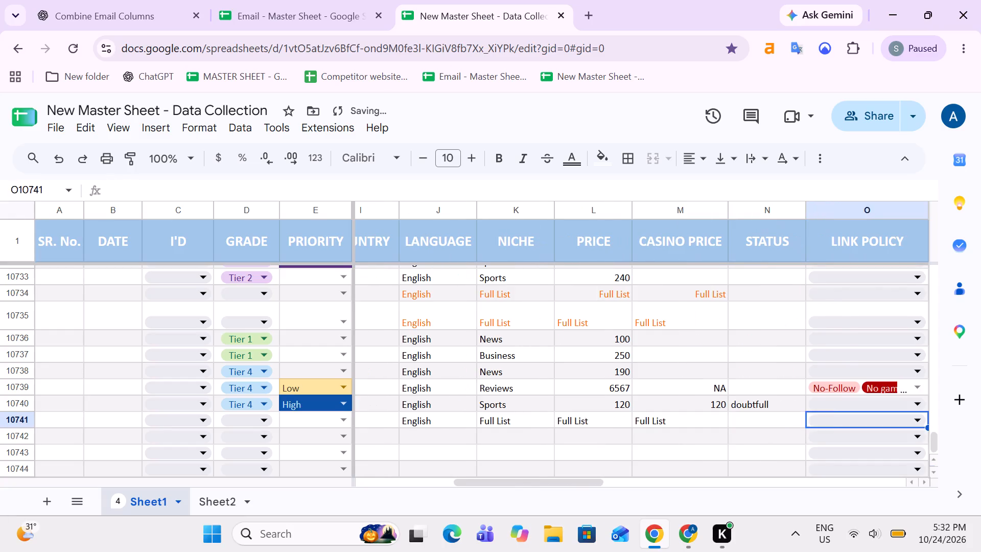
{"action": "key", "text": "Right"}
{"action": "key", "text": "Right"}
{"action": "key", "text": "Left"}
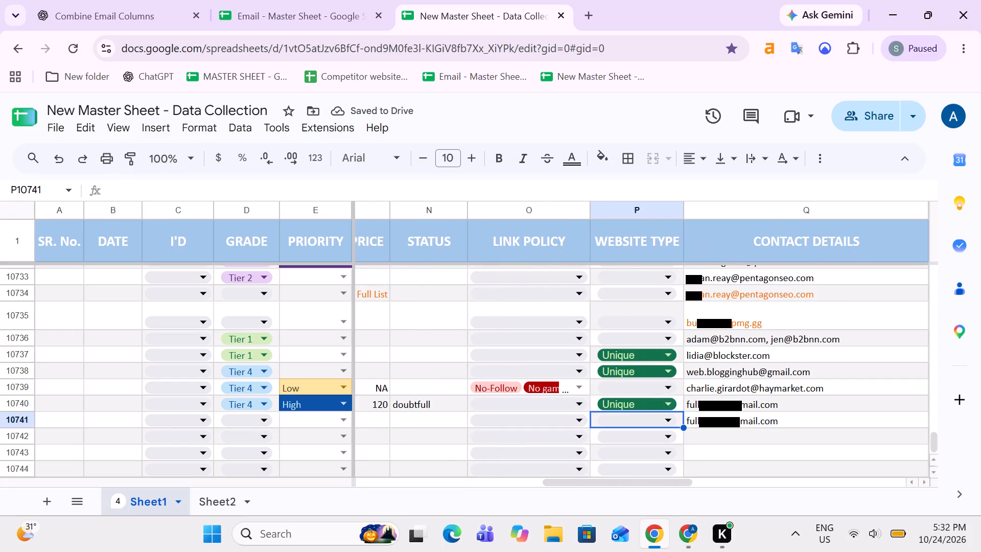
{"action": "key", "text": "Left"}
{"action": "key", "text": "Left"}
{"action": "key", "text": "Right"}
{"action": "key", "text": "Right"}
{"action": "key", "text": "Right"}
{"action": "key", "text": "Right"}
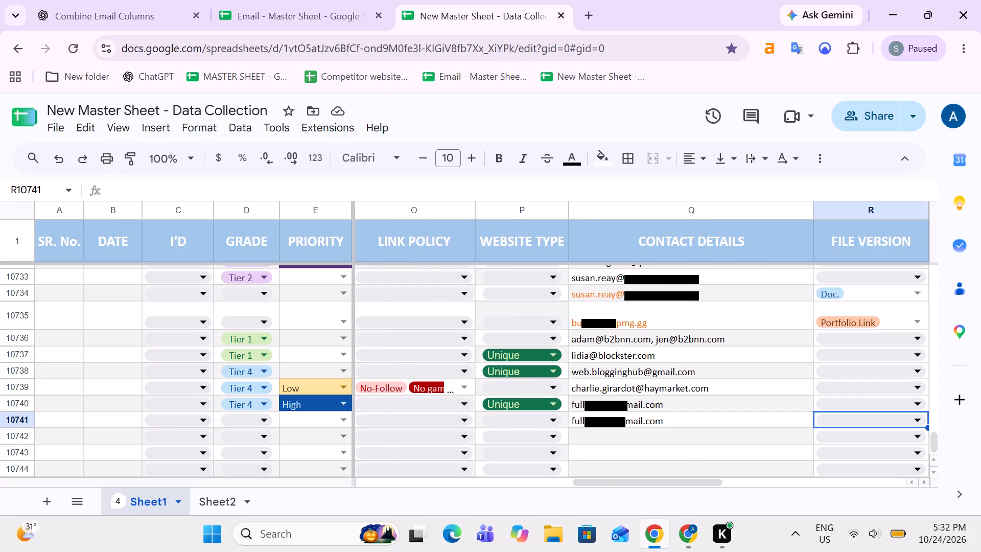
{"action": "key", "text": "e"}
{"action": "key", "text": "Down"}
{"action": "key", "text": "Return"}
Reopen the Sports Backlinks.xlsx sheet, copy its link and insert it as a file chip in the IMPORTANT NOTES cell of row 10741.
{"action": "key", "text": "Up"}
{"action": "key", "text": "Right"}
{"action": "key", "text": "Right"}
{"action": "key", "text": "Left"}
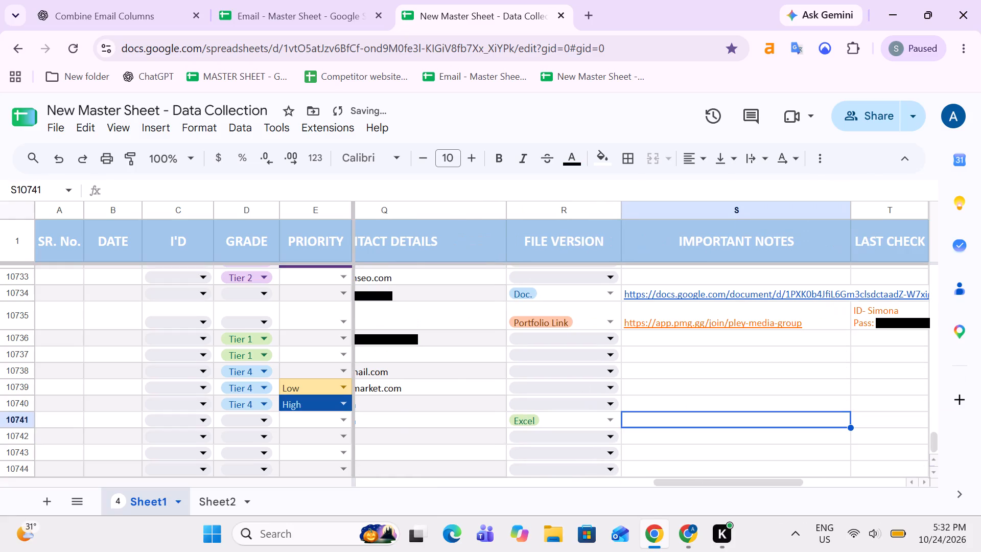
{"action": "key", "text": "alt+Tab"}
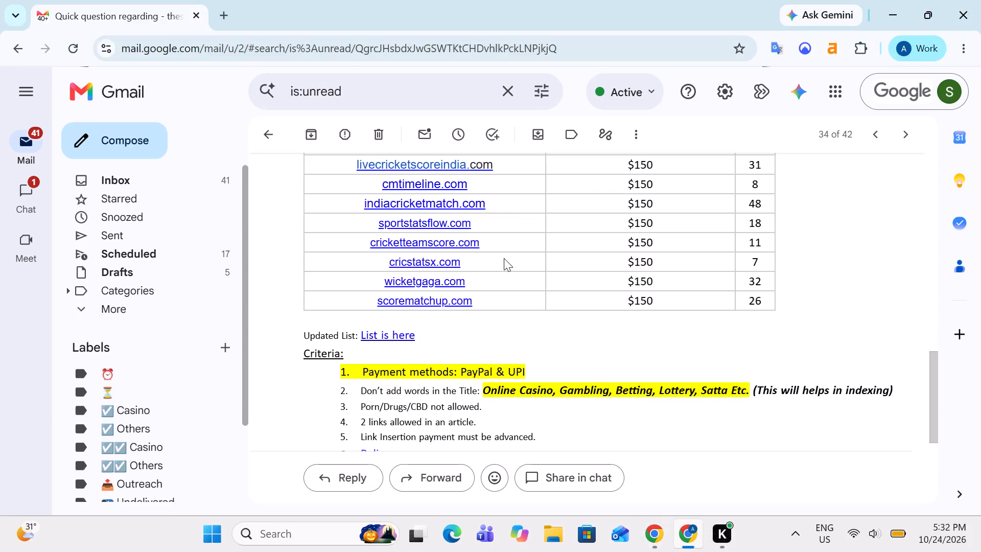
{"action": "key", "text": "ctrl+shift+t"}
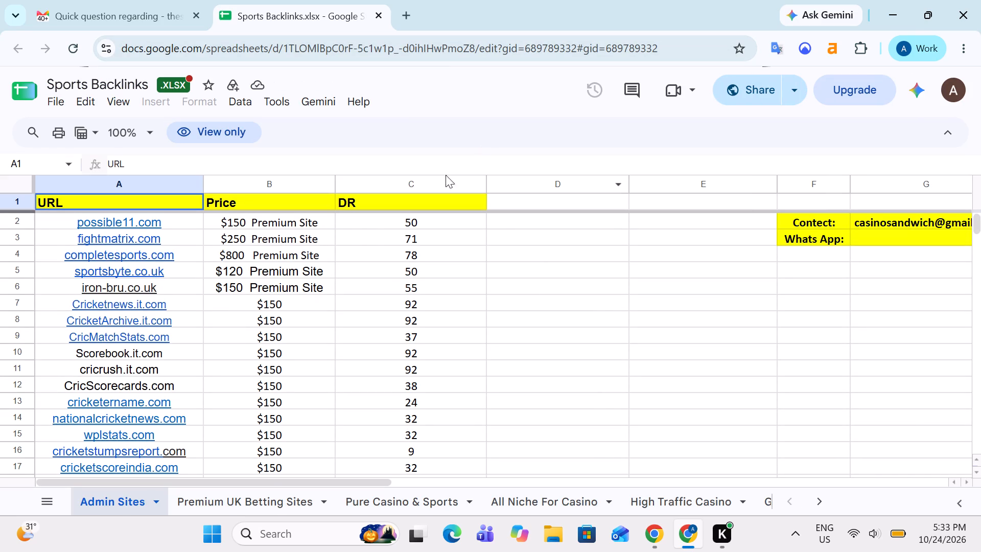
{"action": "left_click", "coordinate": [448, 42]}
{"action": "key", "text": "ctrl+c"}
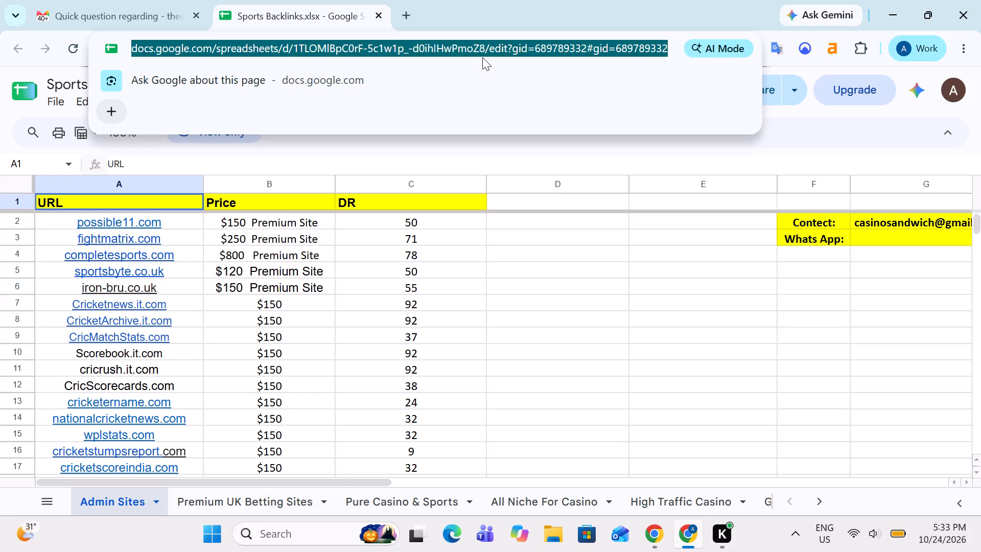
{"action": "key", "text": "ctrl+c"}
{"action": "key", "text": "ctrl+c"}
{"action": "key", "text": "ctrl+c"}
{"action": "key", "text": "alt+Tab"}
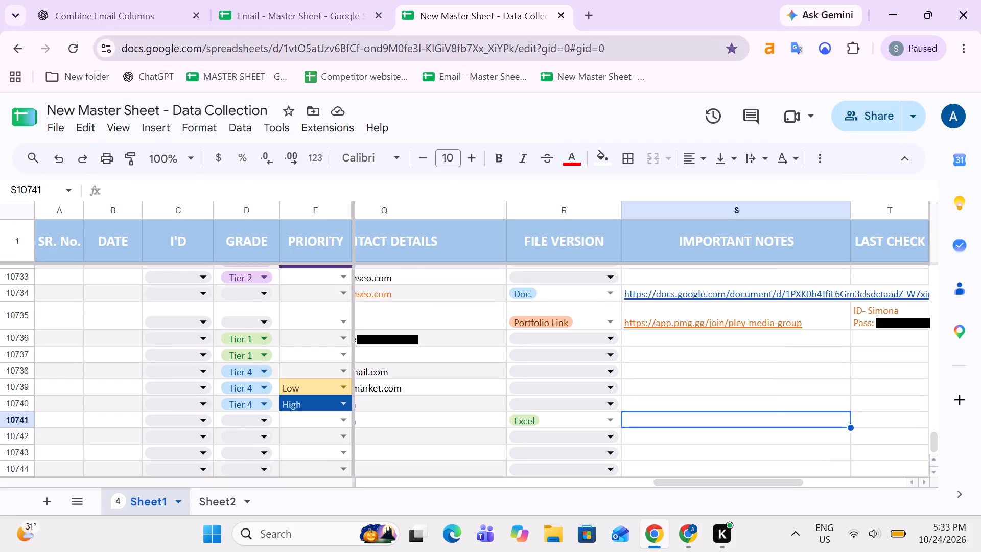
{"action": "key", "text": "Return"}
{"action": "key", "text": "ctrl+v"}
{"action": "key", "text": "Tab"}
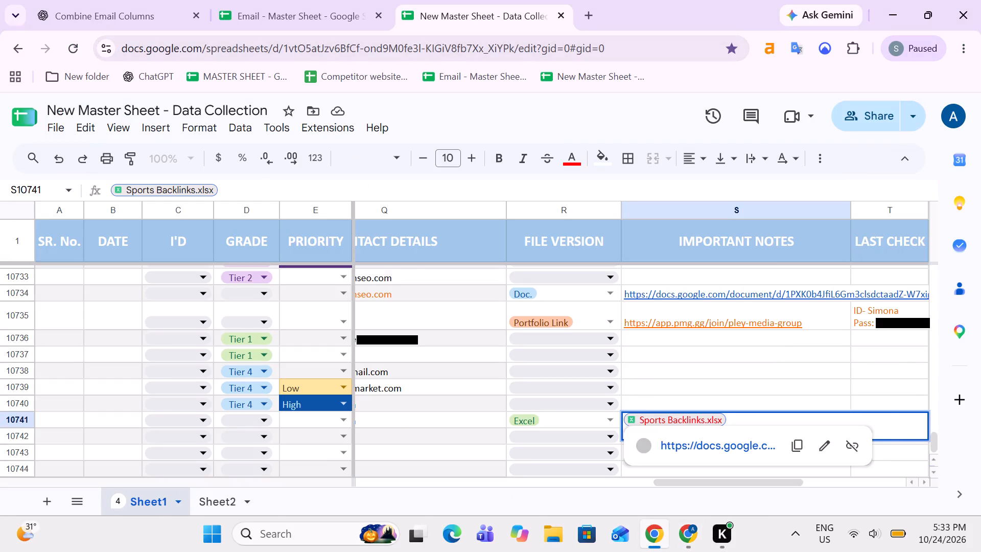
{"action": "left_click", "coordinate": [720, 401]}
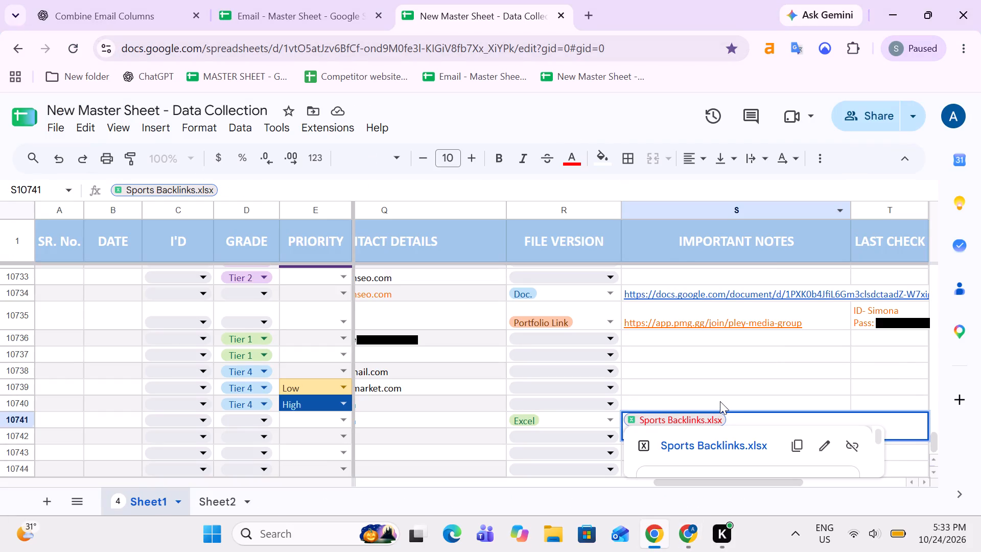
{"action": "key", "text": "Down"}
Colour the text of the whole row 10741 orange, matching the other Full List rows.
{"action": "key", "text": "Left"}
{"action": "key", "text": "Left"}
{"action": "key", "text": "Left"}
{"action": "key", "text": "Left"}
{"action": "key", "text": "Left"}
{"action": "key", "text": "Left"}
{"action": "key", "text": "Left"}
{"action": "key", "text": "Left"}
{"action": "key", "text": "Left"}
{"action": "key", "text": "Left"}
{"action": "key", "text": "Left"}
{"action": "key", "text": "Left"}
{"action": "key", "text": "Left"}
{"action": "key", "text": "Left"}
{"action": "key", "text": "Left"}
{"action": "key", "text": "Left"}
{"action": "key", "text": "Left"}
{"action": "key", "text": "Left"}
{"action": "key", "text": "Left"}
{"action": "key", "text": "Left"}
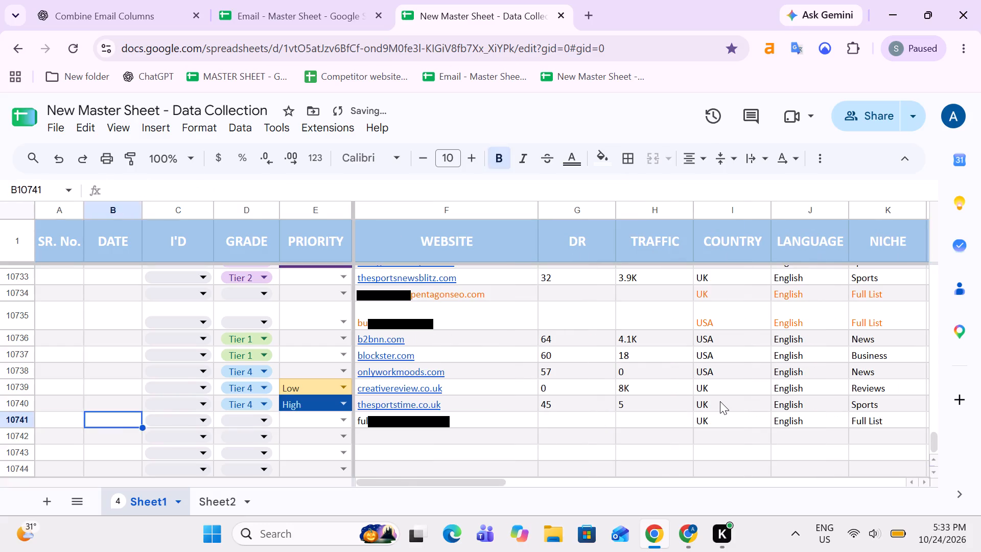
{"action": "key", "text": "Right"}
{"action": "key", "text": "Right"}
{"action": "key", "text": "Right"}
{"action": "key", "text": "Right"}
{"action": "key", "text": "Right"}
{"action": "key", "text": "Left"}
{"action": "key", "text": "Left"}
{"action": "key", "text": "Left"}
{"action": "key", "text": "Left"}
{"action": "key", "text": "Left"}
{"action": "key", "text": "Left"}
{"action": "key", "text": "Left"}
{"action": "key", "text": "Left"}
{"action": "key", "text": "Left"}
{"action": "key", "text": "Left"}
{"action": "key", "text": "Left"}
{"action": "key", "text": "Left"}
{"action": "key", "text": "Left"}
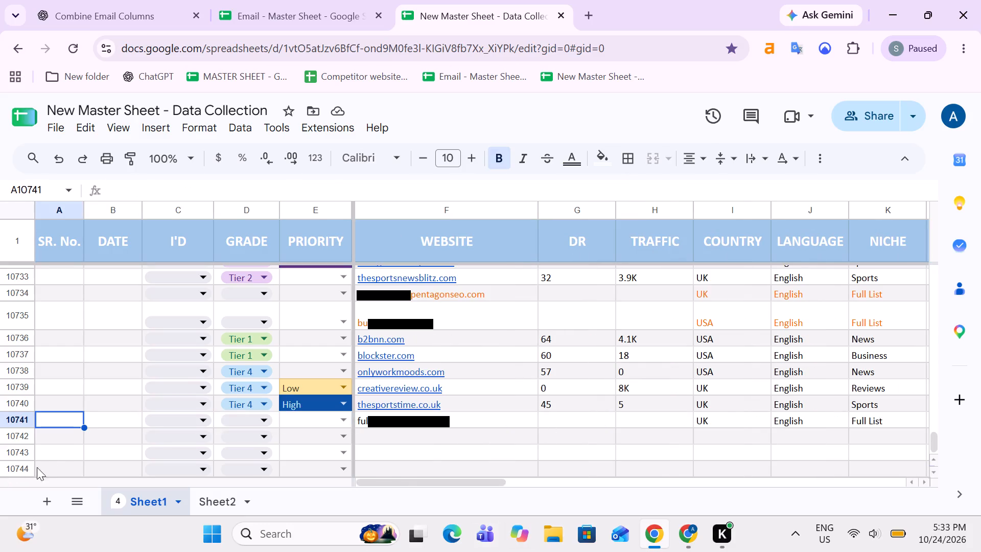
{"action": "left_click", "coordinate": [0, 420]}
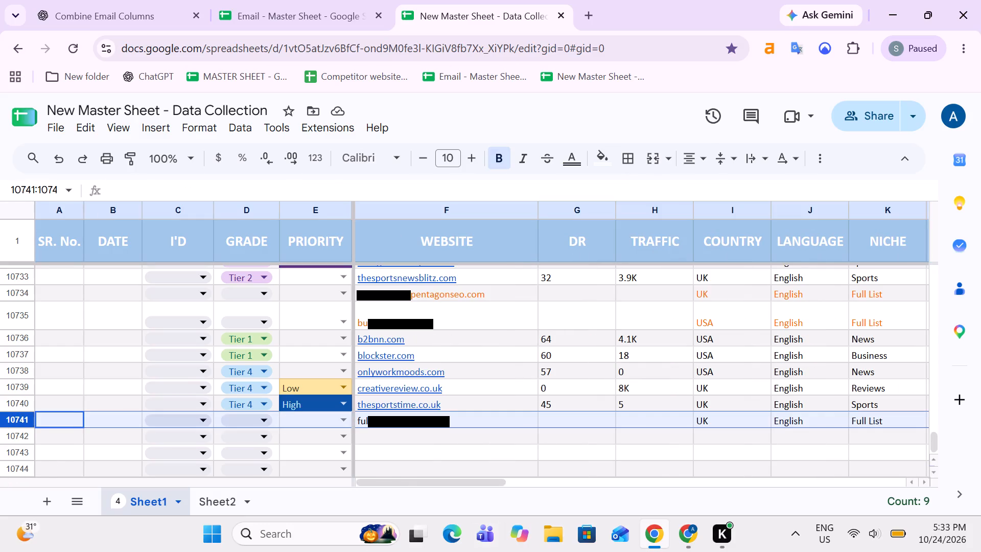
{"action": "left_click", "coordinate": [564, 162]}
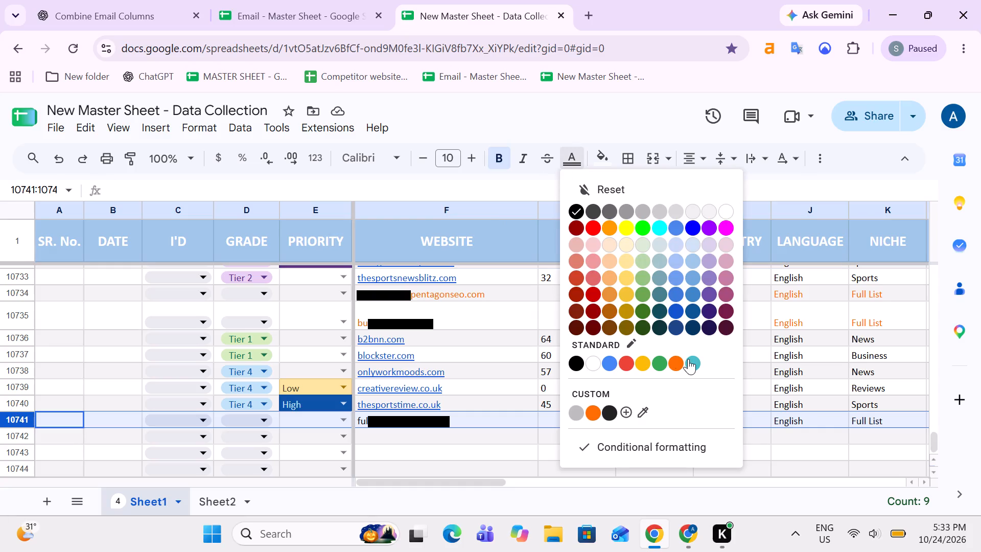
{"action": "left_click", "coordinate": [674, 365]}
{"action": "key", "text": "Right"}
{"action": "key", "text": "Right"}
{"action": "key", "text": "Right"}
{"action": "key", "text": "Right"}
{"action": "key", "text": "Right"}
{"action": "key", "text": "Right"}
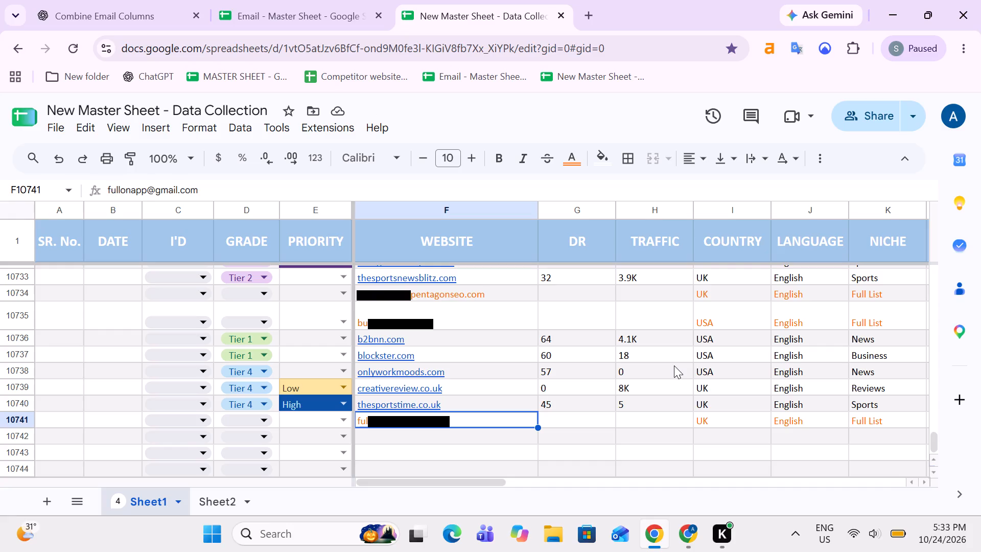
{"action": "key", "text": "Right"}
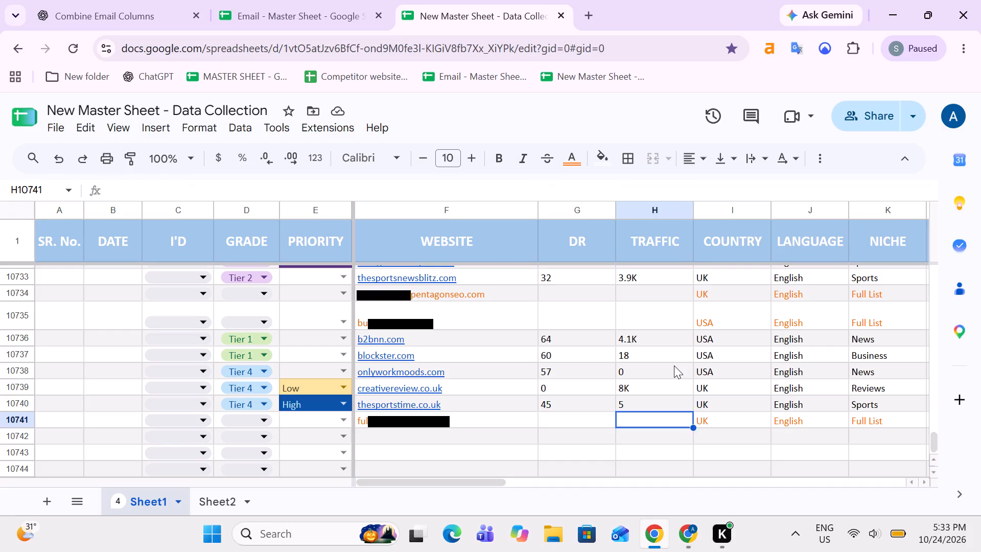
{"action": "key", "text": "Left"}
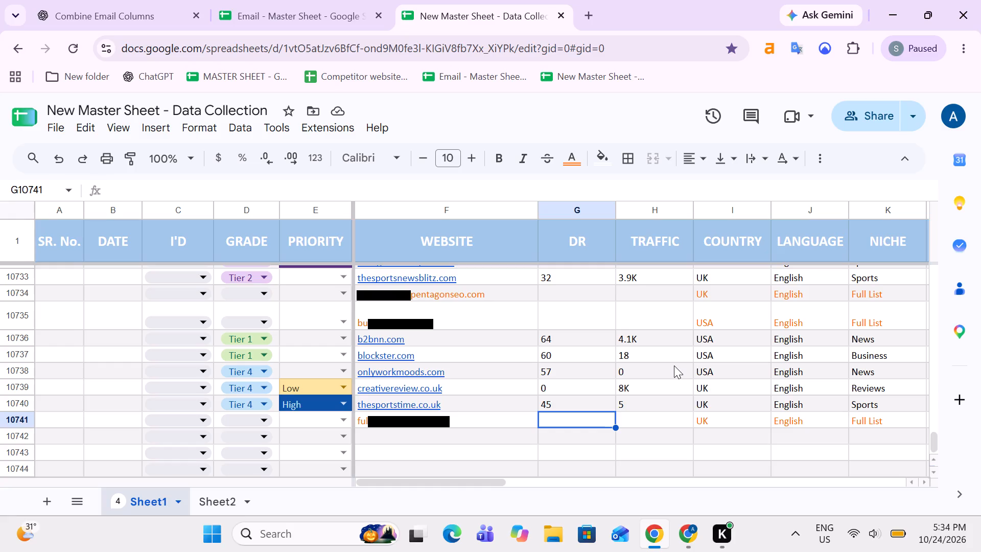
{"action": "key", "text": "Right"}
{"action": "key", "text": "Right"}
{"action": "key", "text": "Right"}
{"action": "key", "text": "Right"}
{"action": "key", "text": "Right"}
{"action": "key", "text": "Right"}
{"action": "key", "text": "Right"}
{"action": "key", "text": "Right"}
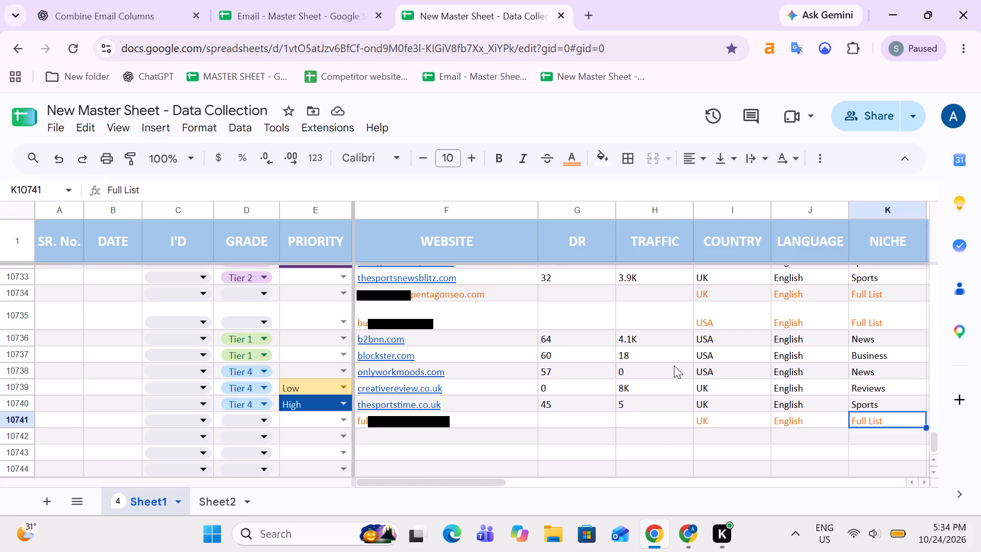
Review the filled-in cells across row 10741, from WEBSITE through FILE VERSION and IMPORTANT NOTES.
{"action": "key", "text": "Right"}
{"action": "key", "text": "Right"}
{"action": "key", "text": "Right"}
{"action": "key", "text": "Right"}
{"action": "key", "text": "Left"}
{"action": "key", "text": "Left"}
{"action": "key", "text": "Left"}
{"action": "key", "text": "Right"}
{"action": "key", "text": "Right"}
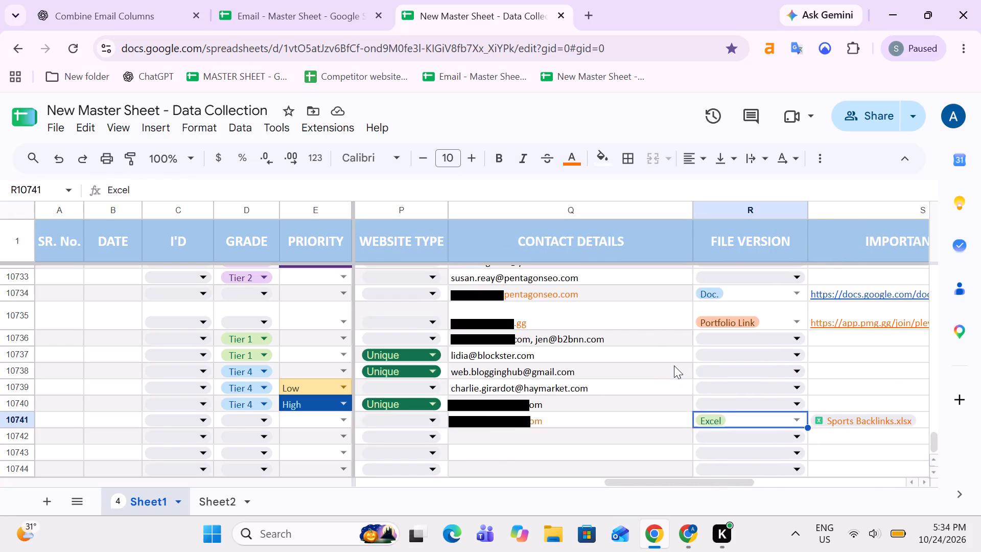
{"action": "key", "text": "Left"}
{"action": "key", "text": "Left"}
{"action": "key", "text": "Left"}
{"action": "key", "text": "Left"}
{"action": "key", "text": "Left"}
{"action": "key", "text": "Left"}
{"action": "key", "text": "Left"}
{"action": "key", "text": "Left"}
{"action": "key", "text": "Left"}
{"action": "key", "text": "Left"}
{"action": "key", "text": "Left"}
{"action": "key", "text": "Left"}
{"action": "key", "text": "Left"}
{"action": "key", "text": "Left"}
{"action": "key", "text": "Left"}
{"action": "key", "text": "Left"}
{"action": "key", "text": "Left"}
{"action": "key", "text": "Left"}
{"action": "key", "text": "Left"}
{"action": "key", "text": "Left"}
{"action": "key", "text": "Right"}
{"action": "key", "text": "Right"}
{"action": "key", "text": "Right"}
{"action": "key", "text": "Right"}
{"action": "key", "text": "Right"}
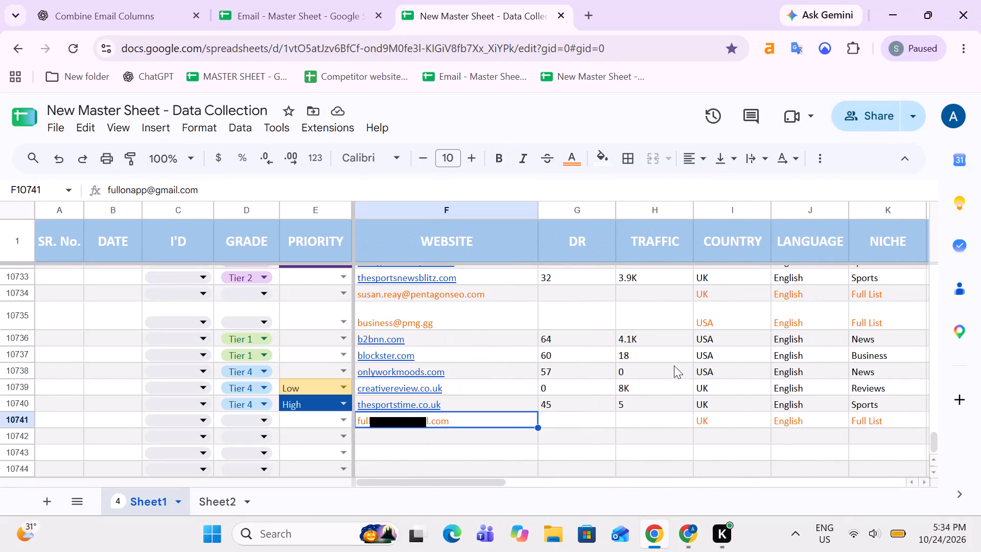
{"action": "key", "text": "Right"}
{"action": "key", "text": "Left"}
Close the Sports Backlinks.xlsx sheet and return to the end of the Sports Backlinks Team email in Gmail.
{"action": "key", "text": "alt+Tab"}
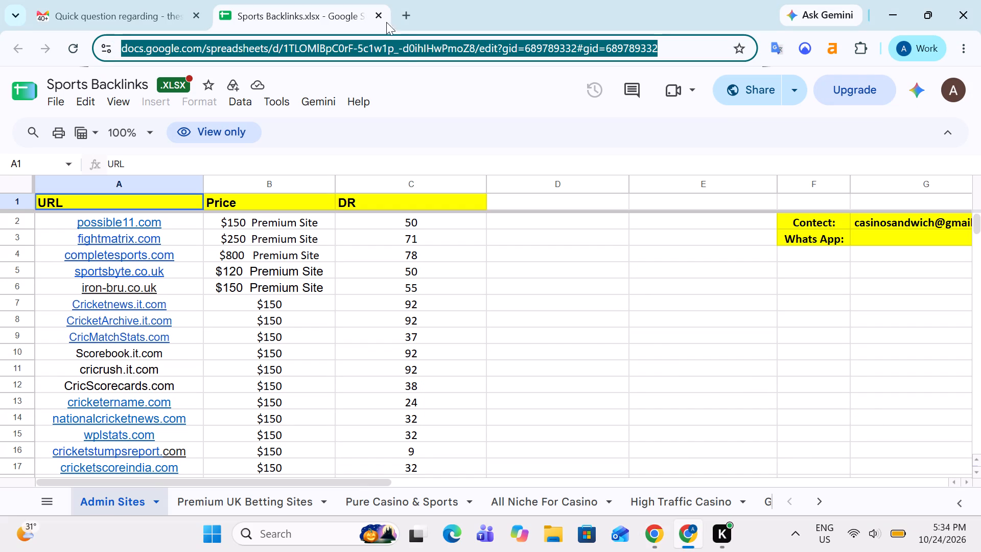
{"action": "left_click", "coordinate": [376, 13]}
{"action": "scroll", "coordinate": [442, 259], "scroll_direction": "down", "scroll_amount": 8}
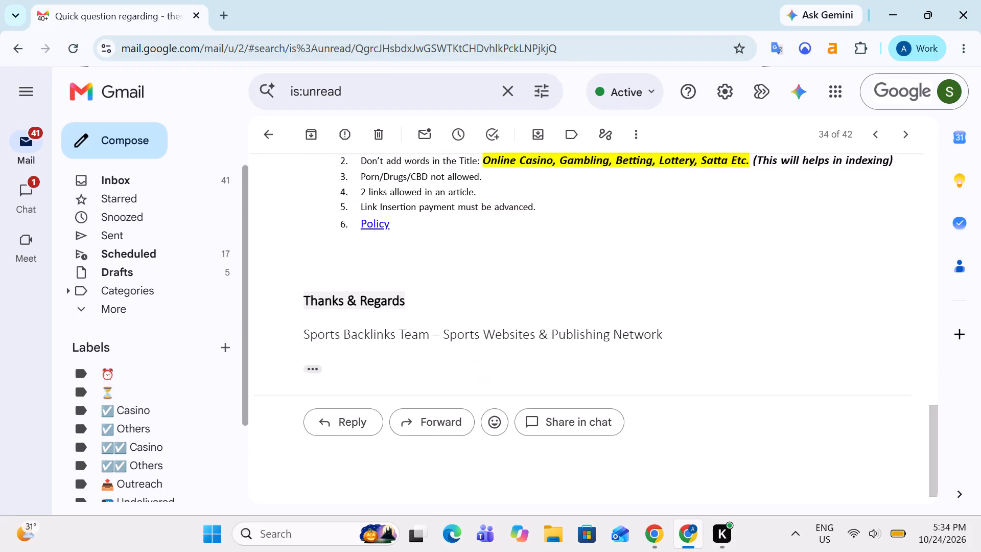
{"action": "scroll", "coordinate": [463, 334], "scroll_direction": "up", "scroll_amount": 20}
{"action": "scroll", "coordinate": [463, 334], "scroll_direction": "up", "scroll_amount": 4}
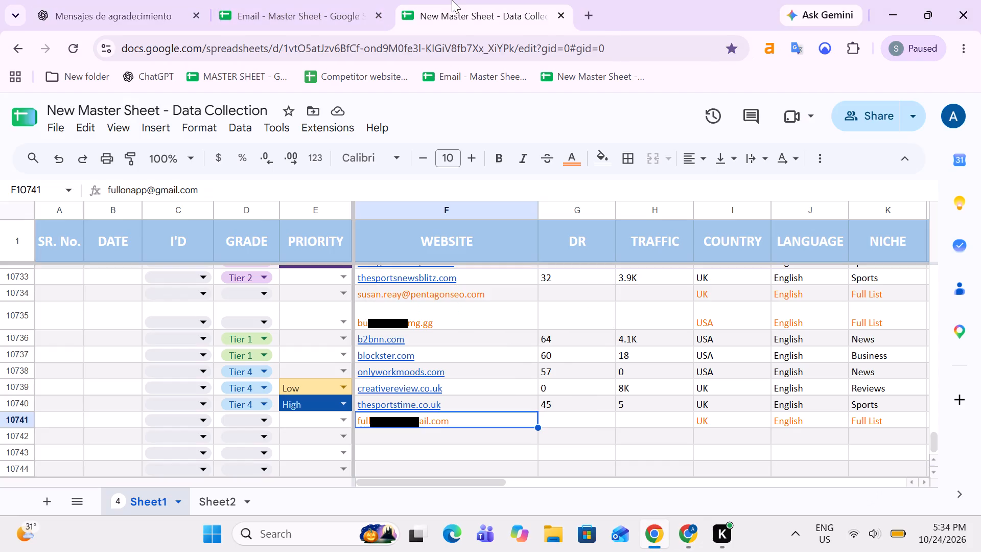
{"action": "key", "text": "Right"}
{"action": "key", "text": "Right"}
{"action": "key", "text": "Right"}
{"action": "key", "text": "Right"}
{"action": "key", "text": "Right"}
{"action": "key", "text": "Right"}
{"action": "key", "text": "Right"}
{"action": "key", "text": "Right"}
{"action": "key", "text": "Right"}
{"action": "key", "text": "Right"}
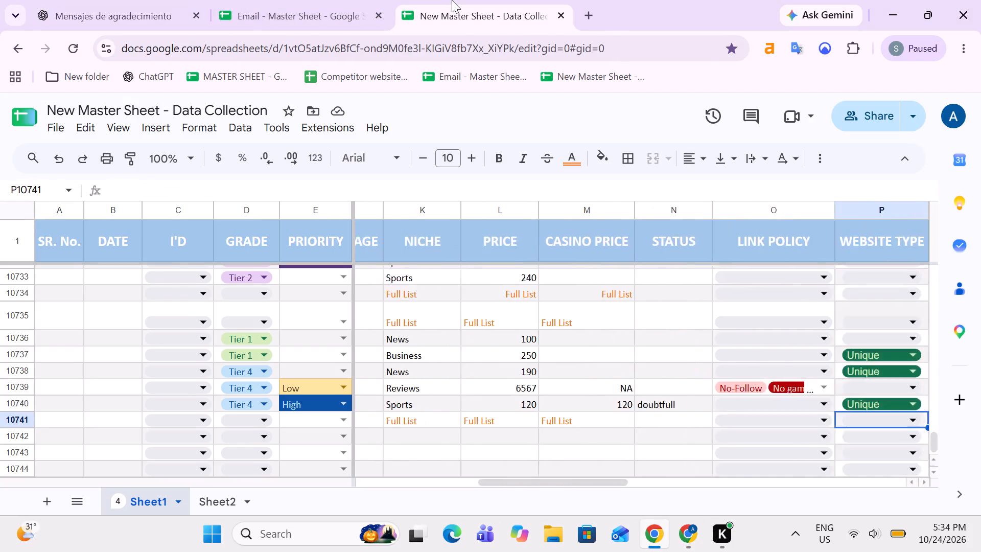
{"action": "key", "text": "Right"}
{"action": "key", "text": "Left"}
{"action": "key", "text": "Left"}
{"action": "key", "text": "Left"}
{"action": "key", "text": "Left"}
{"action": "key", "text": "Left"}
{"action": "key", "text": "Left"}
{"action": "key", "text": "Left"}
{"action": "key", "text": "Left"}
{"action": "key", "text": "Left"}
{"action": "key", "text": "Left"}
{"action": "key", "text": "Left"}
{"action": "key", "text": "Left"}
{"action": "key", "text": "Left"}
{"action": "key", "text": "Left"}
{"action": "key", "text": "Left"}
{"action": "key", "text": "Left"}
{"action": "key", "text": "Left"}
{"action": "key", "text": "Left"}
{"action": "key", "text": "Left"}
{"action": "key", "text": "Left"}
{"action": "key", "text": "Right"}
{"action": "key", "text": "Right"}
{"action": "key", "text": "Right"}
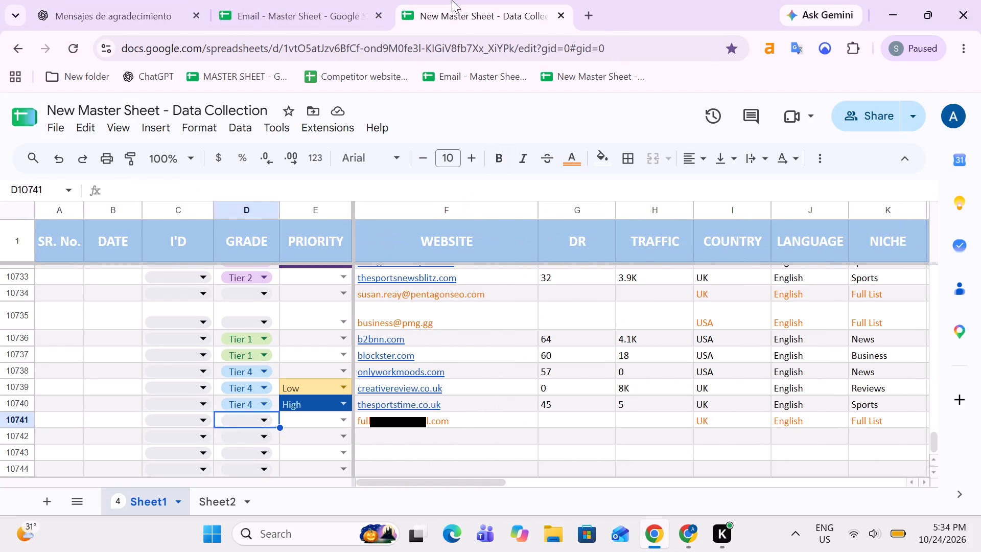
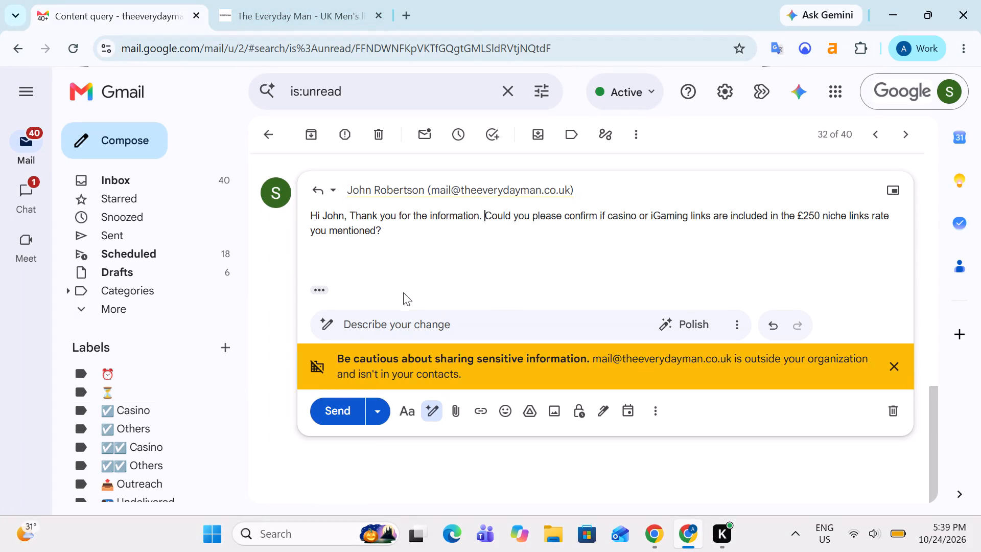
Schedule the reply asking about casino or iGaming links at the £250 rate for Oct 26, 2026, 1:39 PM.
{"action": "left_click", "coordinate": [373, 411]}
{"action": "left_click", "coordinate": [393, 381]}
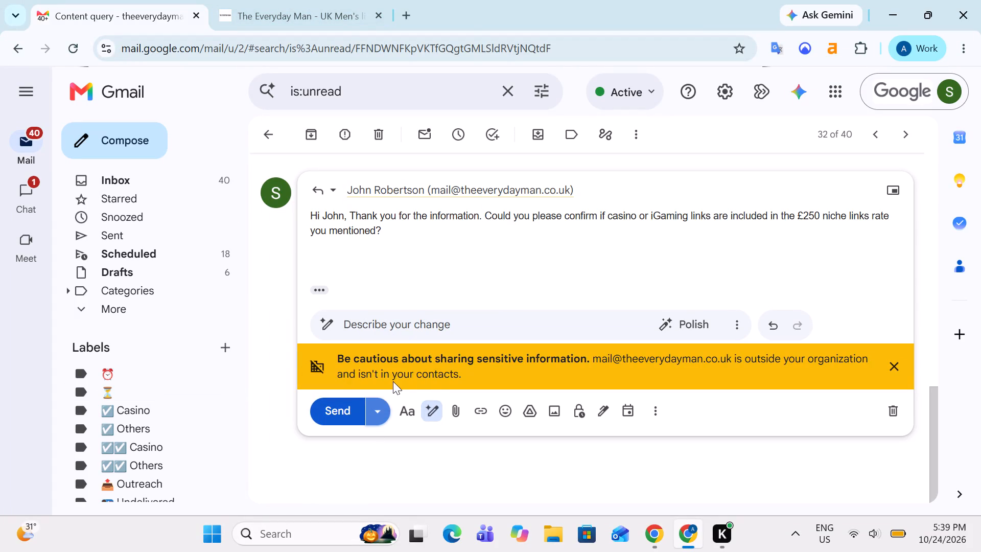
{"action": "left_click", "coordinate": [494, 384]}
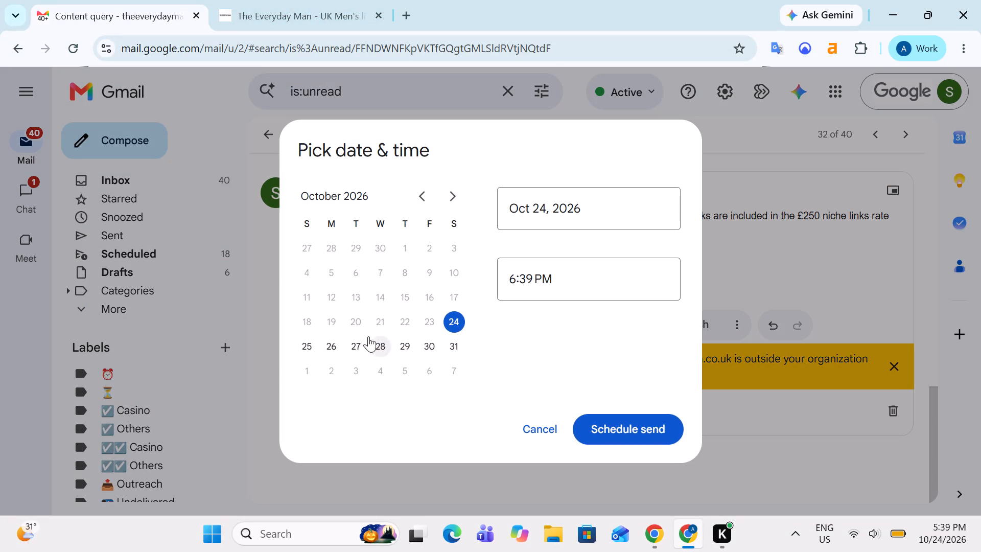
{"action": "left_click", "coordinate": [333, 346]}
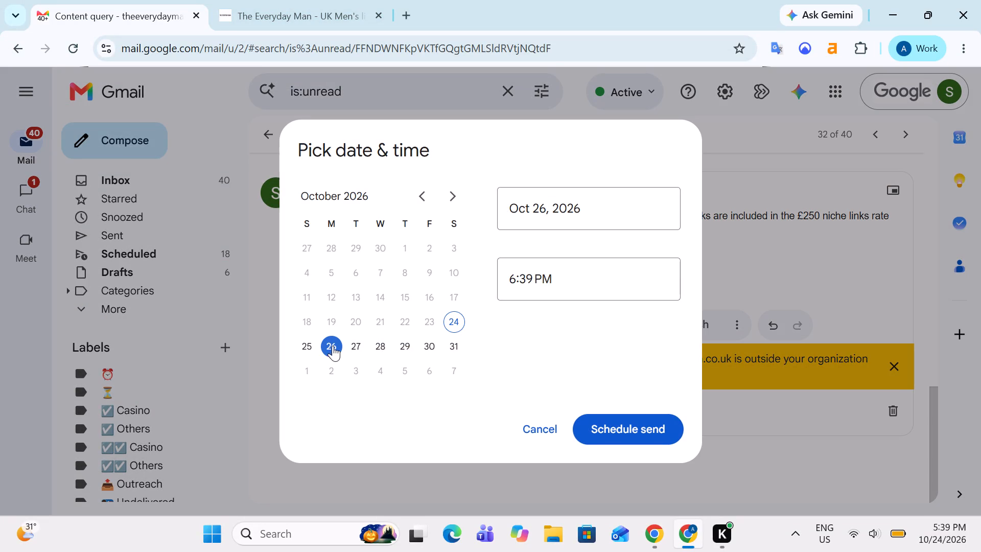
{"action": "left_click", "coordinate": [517, 283]}
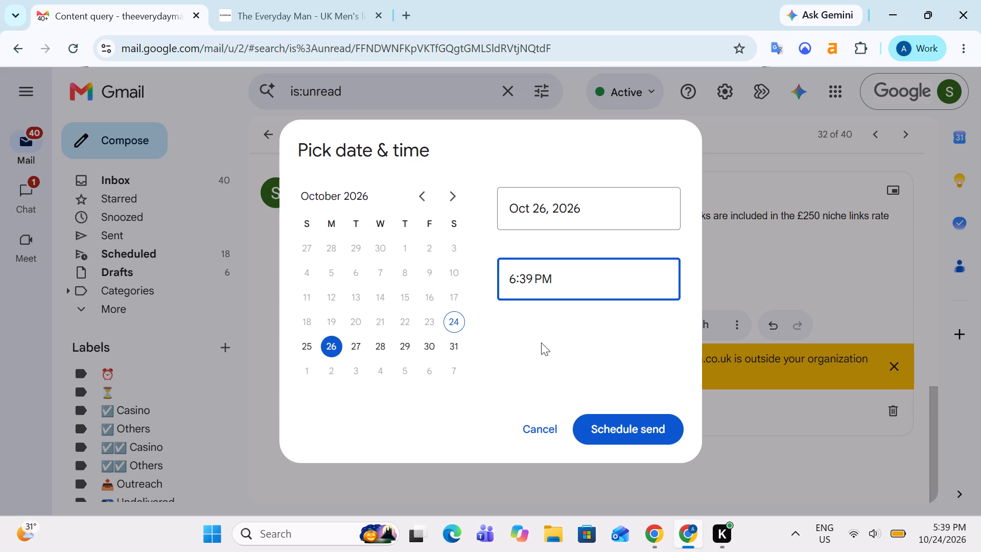
{"action": "key", "text": "BackSpace"}
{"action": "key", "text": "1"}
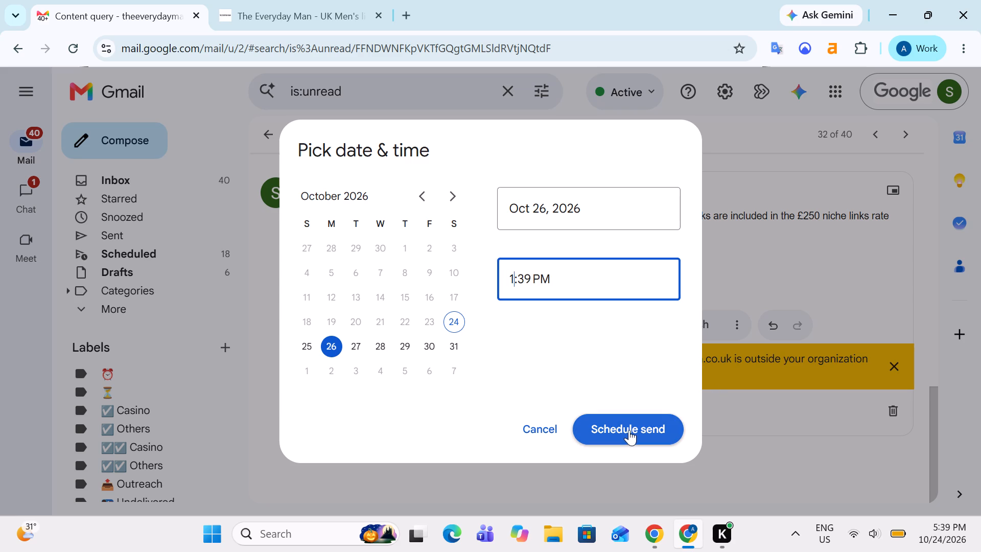
{"action": "left_click", "coordinate": [629, 430]}
Copy the domain theeverydayman.co.uk from the site's address into the WEBSITE column of row 10742 in New Master Sheet - Data Collection.
{"action": "left_click", "coordinate": [318, 0]}
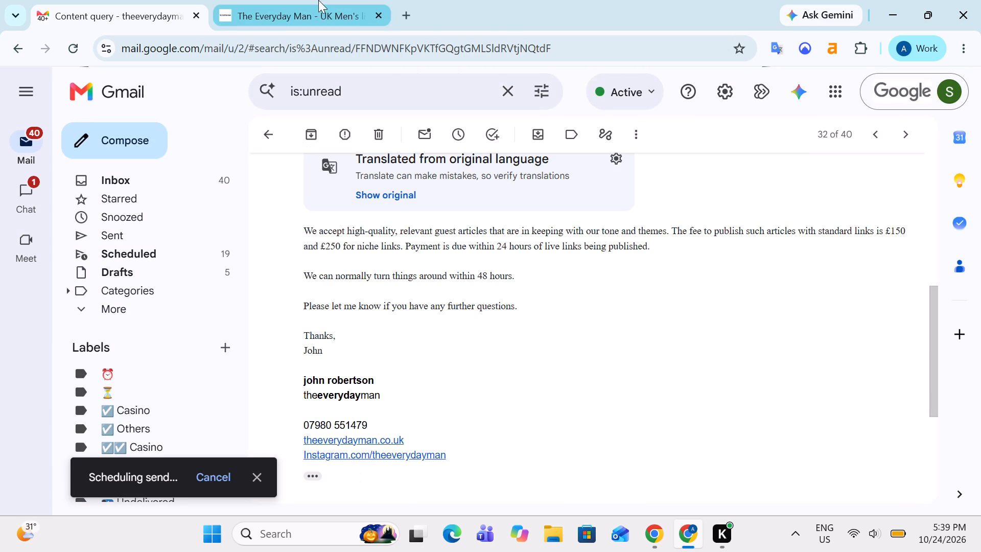
{"action": "left_click", "coordinate": [295, 45]}
{"action": "left_click_drag", "start_coordinate": [295, 45], "coordinate": [248, 55]}
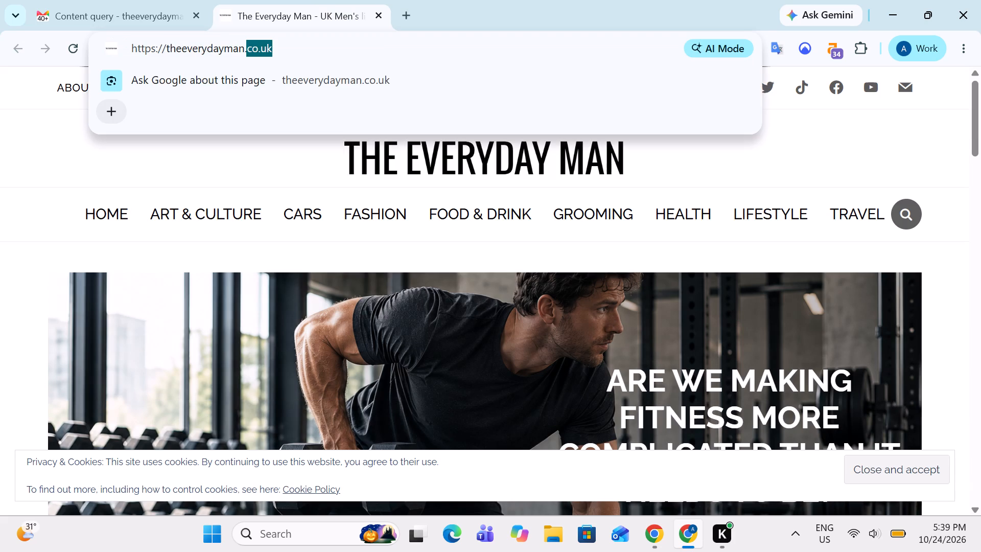
{"action": "left_click_drag", "start_coordinate": [248, 55], "coordinate": [236, 55]}
{"action": "key", "text": "ctrl+c"}
{"action": "key", "text": "ctrl+c"}
{"action": "key", "text": "ctrl+c"}
{"action": "key", "text": "ctrl+c"}
{"action": "key", "text": "alt+Tab"}
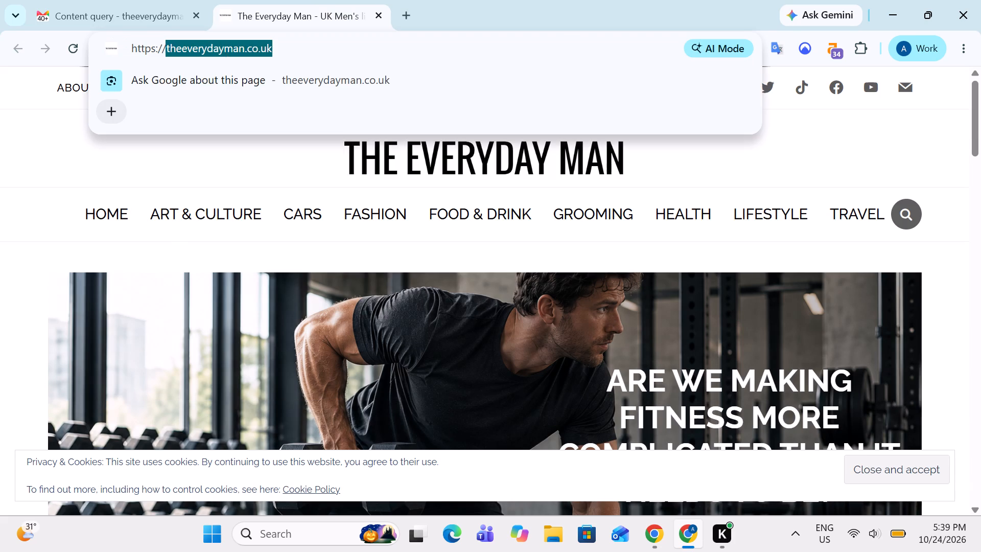
{"action": "key", "text": "Down"}
{"action": "key", "text": "Up"}
{"action": "key", "text": "Left"}
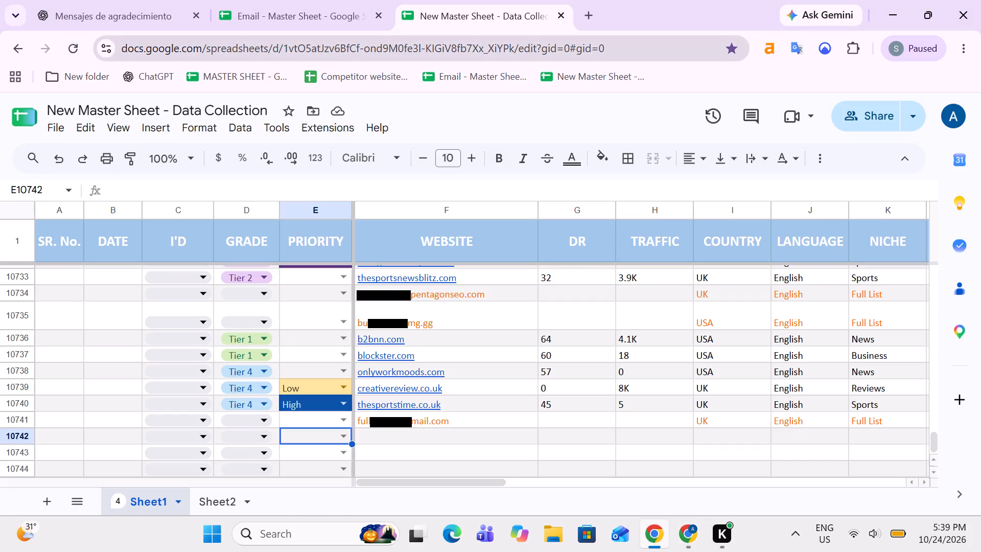
{"action": "key", "text": "Right"}
{"action": "key", "text": "Return"}
{"action": "key", "text": "ctrl+v"}
{"action": "key", "text": "Tab"}
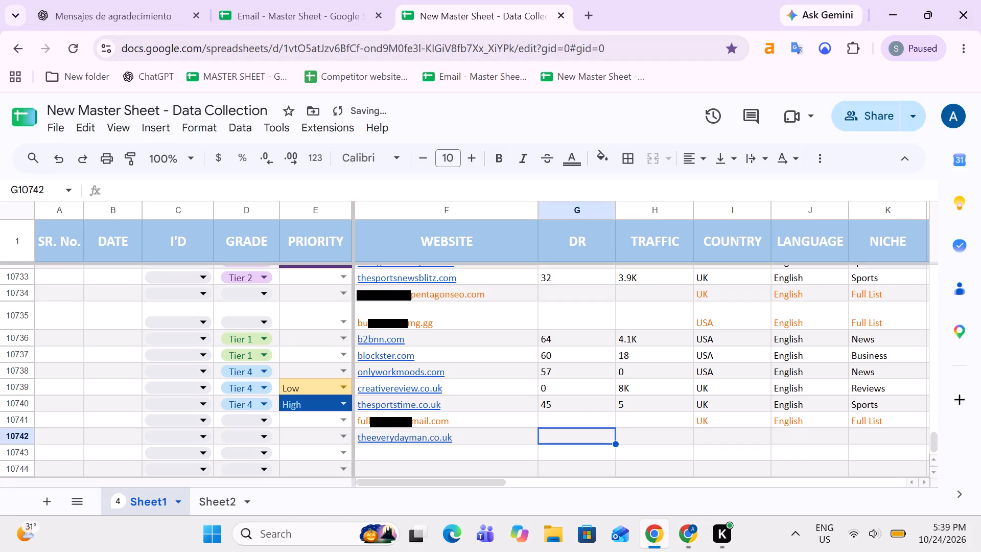
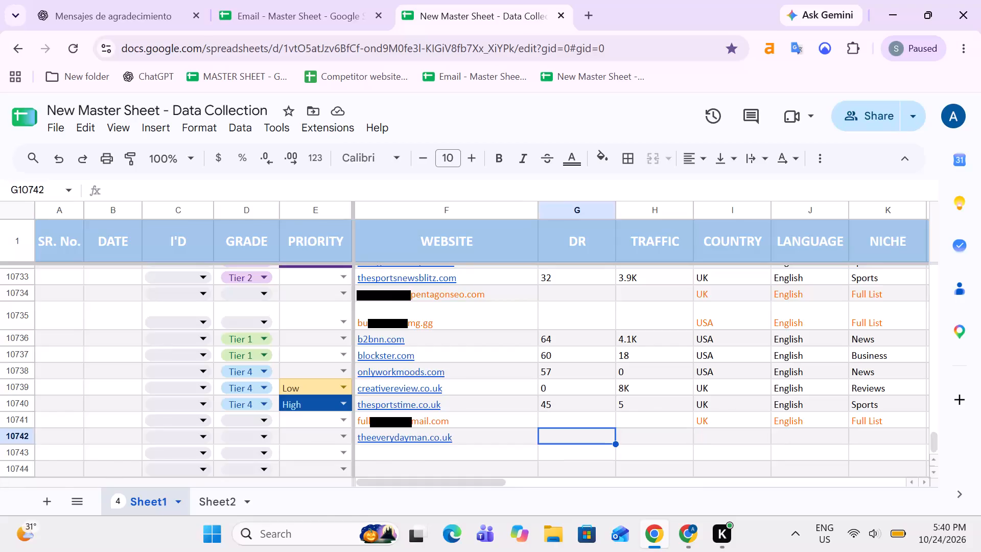
Check theeverydayman.co.uk's Ahrefs domain metrics and record DR 34 and traffic 533 in its New Master Sheet row.
{"action": "key", "text": "alt+Tab"}
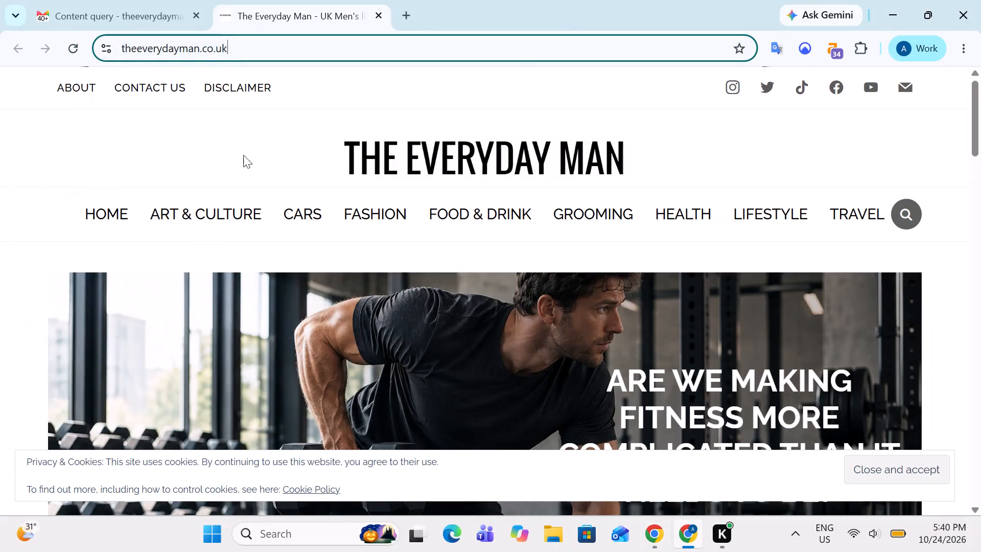
{"action": "left_click", "coordinate": [833, 53]}
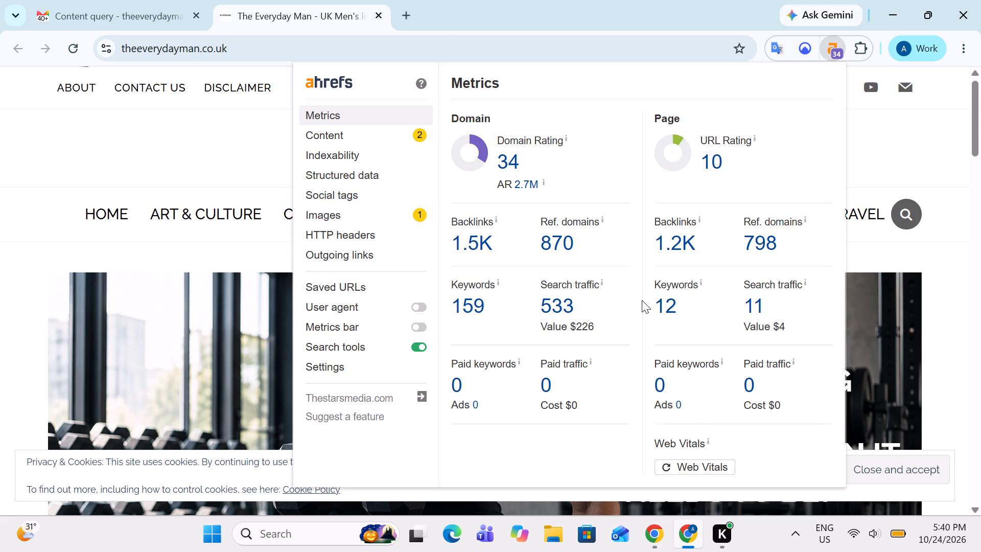
{"action": "key", "text": "alt+Tab"}
{"action": "type", "text": "34"}
{"action": "key", "text": "Right"}
{"action": "key", "text": "alt+Tab"}
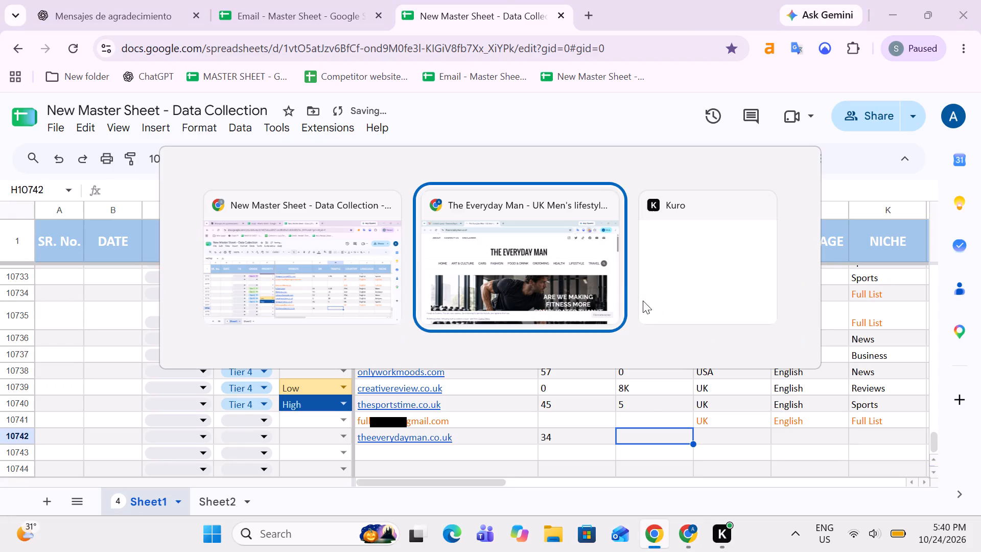
{"action": "key", "text": "Return"}
{"action": "key", "text": "alt+Tab"}
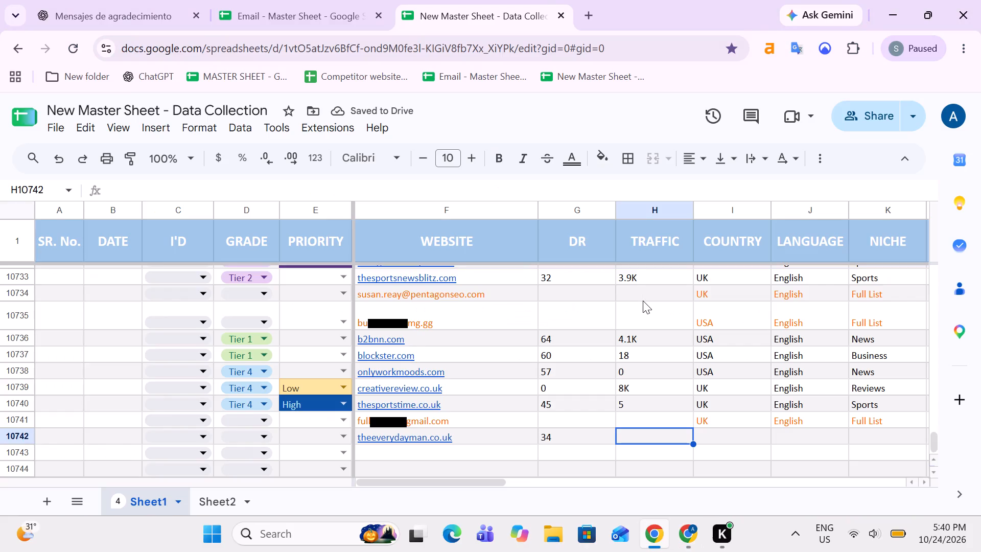
{"action": "type", "text": "533"}
{"action": "key", "text": "Right"}
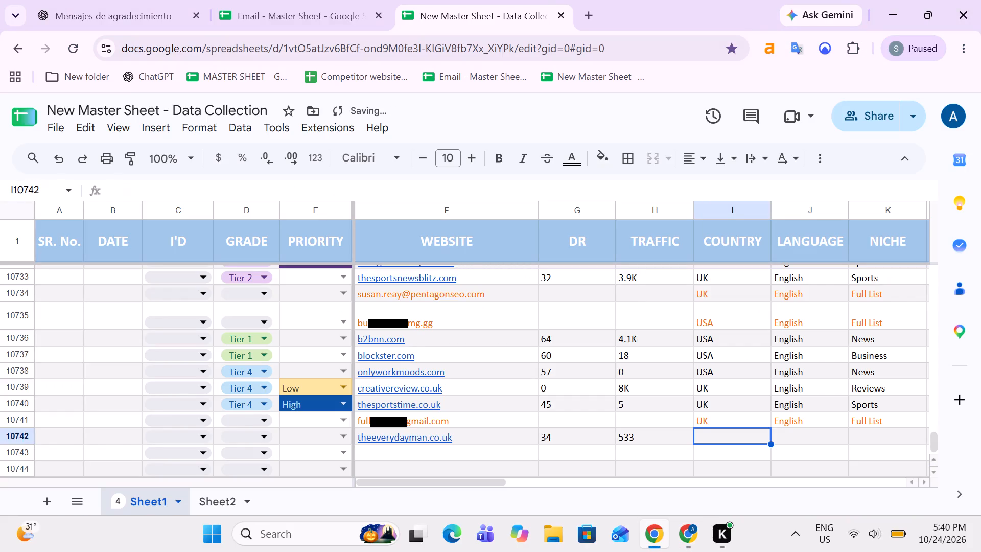
Fill in the theeverydayman.co.uk row with country UK, language English and niche Lifestyle.
{"action": "type", "text": "UK"}
{"action": "key", "text": "Right"}
{"action": "type", "text": "En"}
{"action": "key", "text": "Right"}
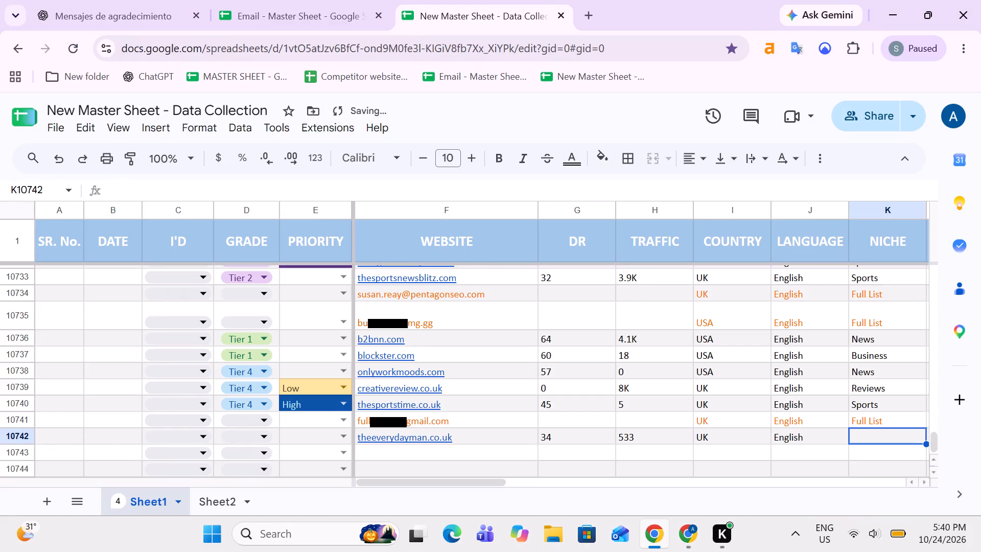
{"action": "type", "text": "Li"}
{"action": "key", "text": "Right"}
{"action": "key", "text": "Right"}
{"action": "key", "text": "Right"}
{"action": "key", "text": "Left"}
{"action": "key", "text": "Left"}
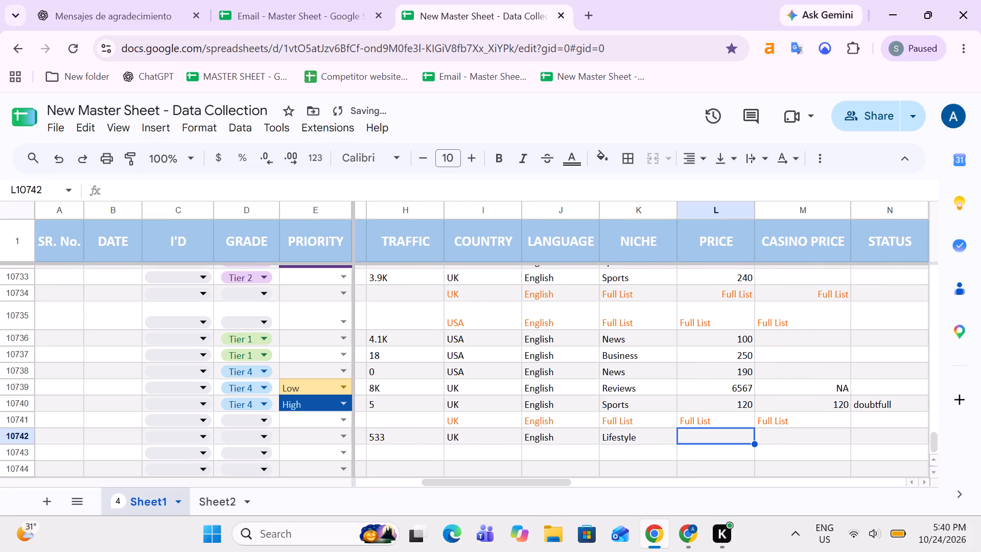
Search The Everyday Man site for "Netbet" and look through the results.
{"action": "key", "text": "alt+Tab"}
{"action": "left_click", "coordinate": [0, 180]}
{"action": "scroll", "coordinate": [718, 229], "scroll_direction": "up", "scroll_amount": 7}
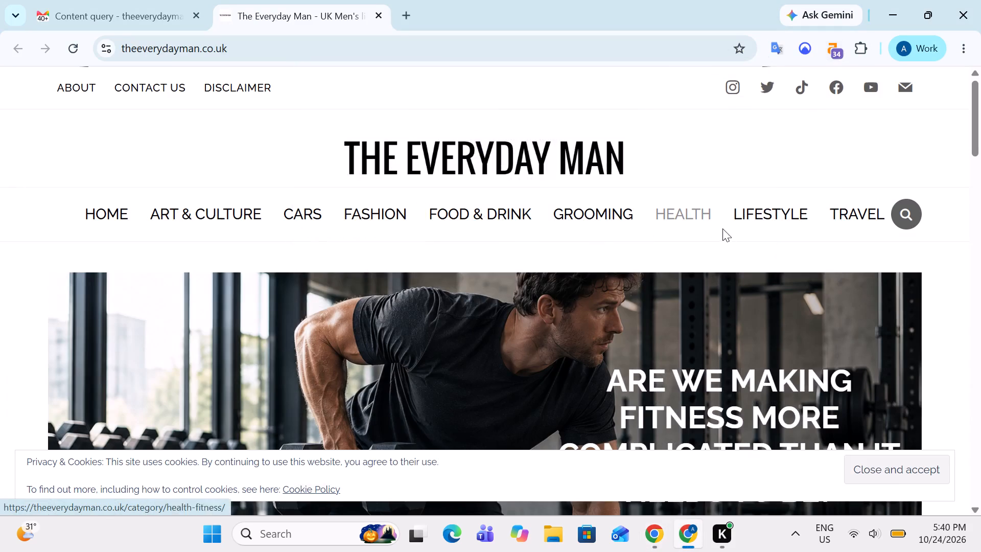
{"action": "left_click", "coordinate": [901, 216]}
{"action": "type", "text": "Netbet"}
{"action": "key", "text": "Return"}
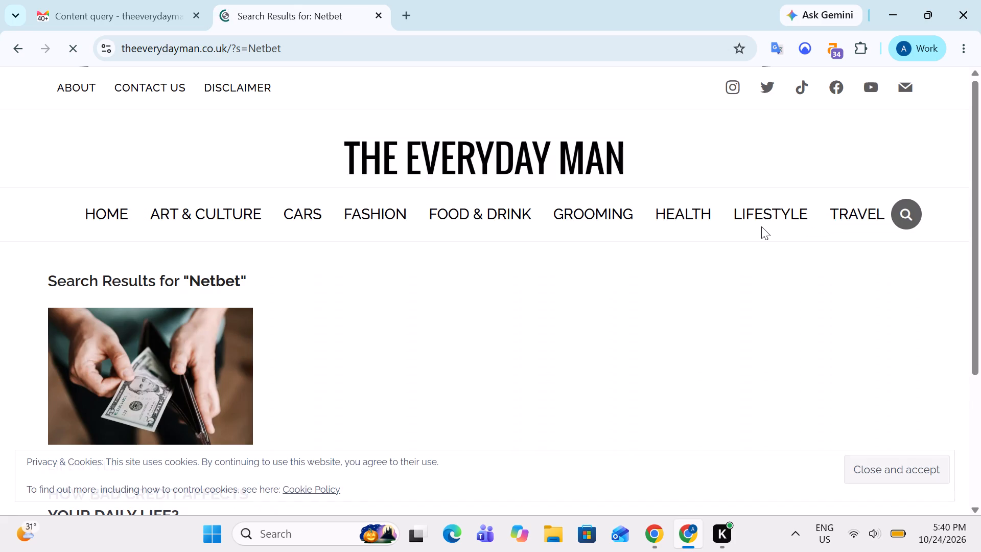
{"action": "scroll", "coordinate": [349, 321], "scroll_direction": "down", "scroll_amount": 3}
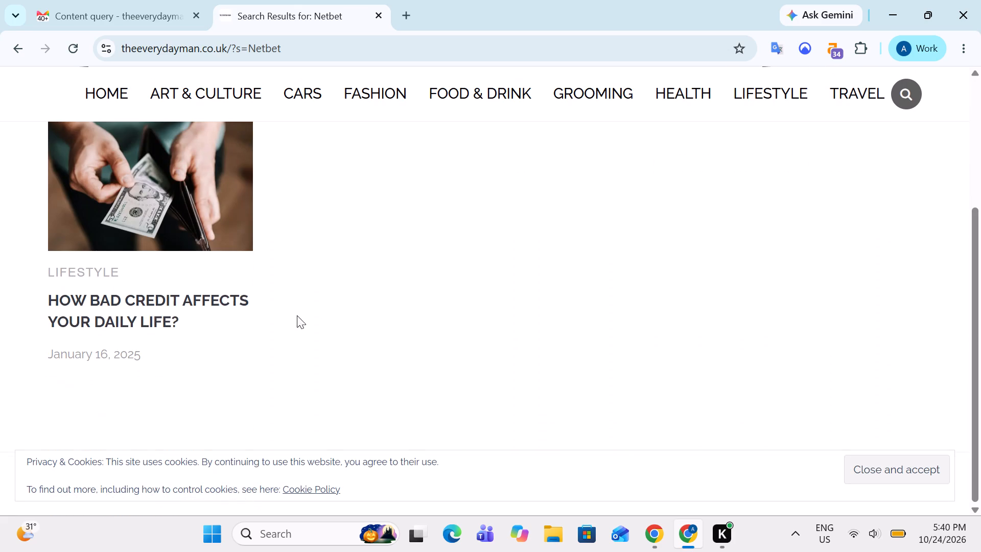
Open the article "How Bad Credit Affects Your Daily Life?" and read through it for the NetBet mention.
{"action": "left_click", "coordinate": [203, 295], "text": "ctrl"}
{"action": "left_click", "coordinate": [555, 0]}
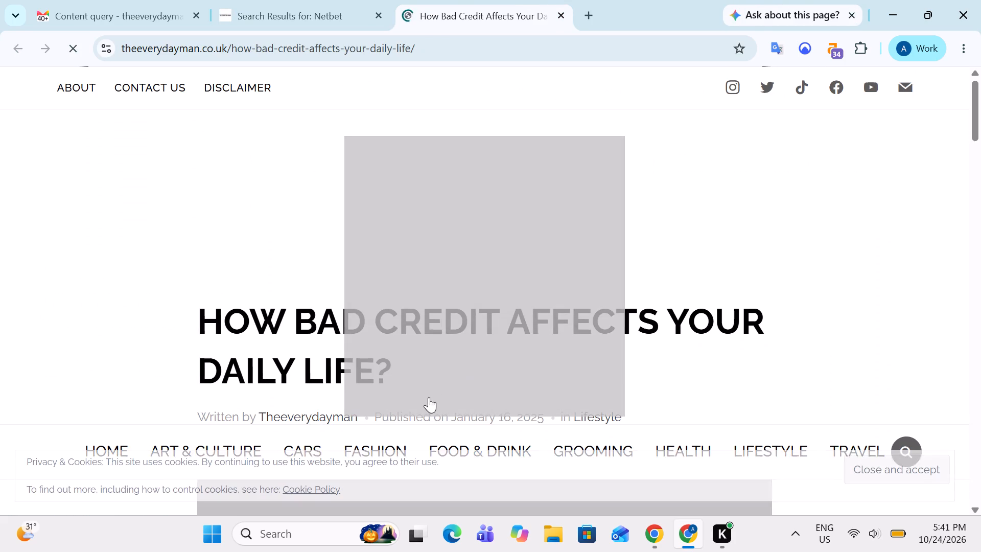
{"action": "scroll", "coordinate": [419, 398], "scroll_direction": "down", "scroll_amount": 3}
{"action": "scroll", "coordinate": [390, 344], "scroll_direction": "down", "scroll_amount": 10}
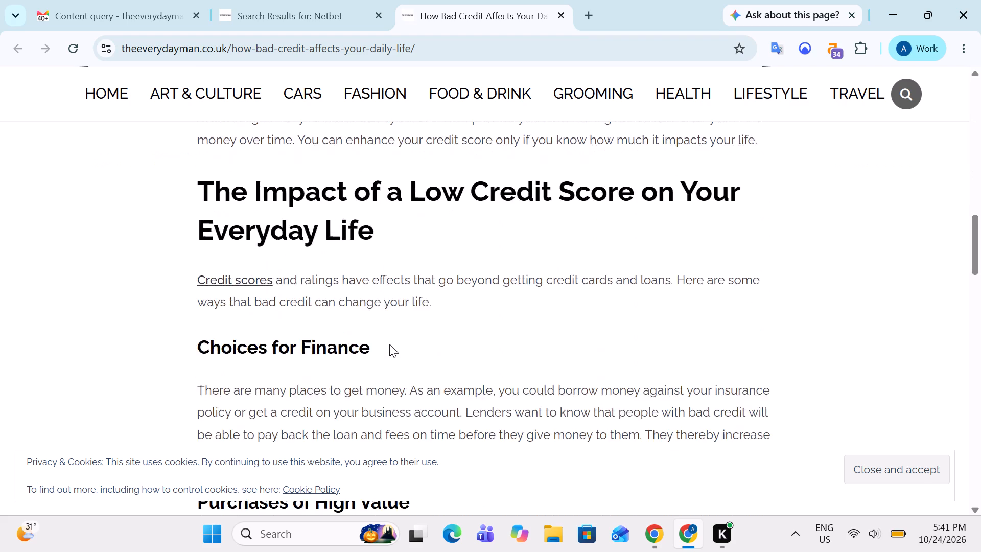
{"action": "scroll", "coordinate": [395, 352], "scroll_direction": "down", "scroll_amount": 3}
{"action": "scroll", "coordinate": [396, 352], "scroll_direction": "up", "scroll_amount": 3}
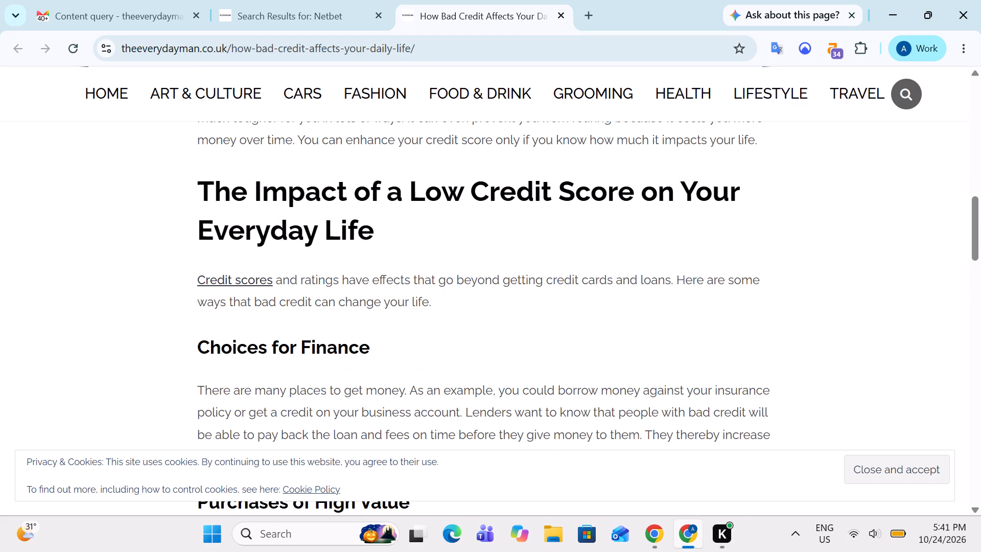
{"action": "scroll", "coordinate": [507, 331], "scroll_direction": "down", "scroll_amount": 3}
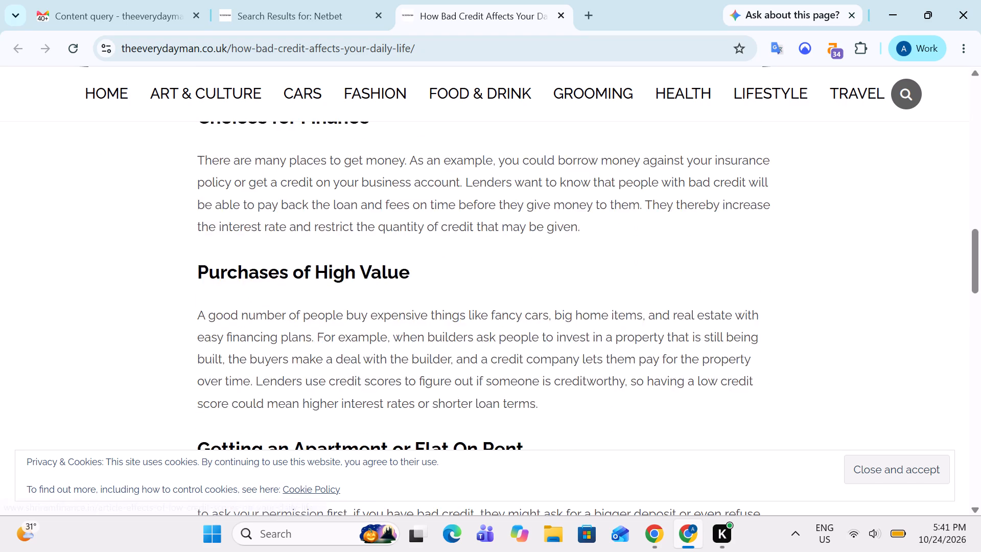
{"action": "scroll", "coordinate": [507, 344], "scroll_direction": "down", "scroll_amount": 6}
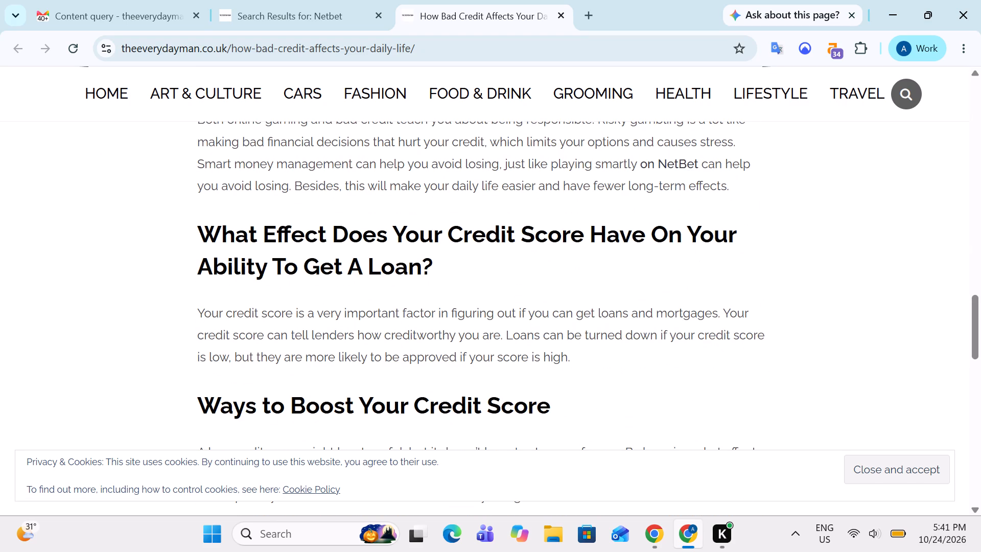
{"action": "left_click", "coordinate": [563, 15]}
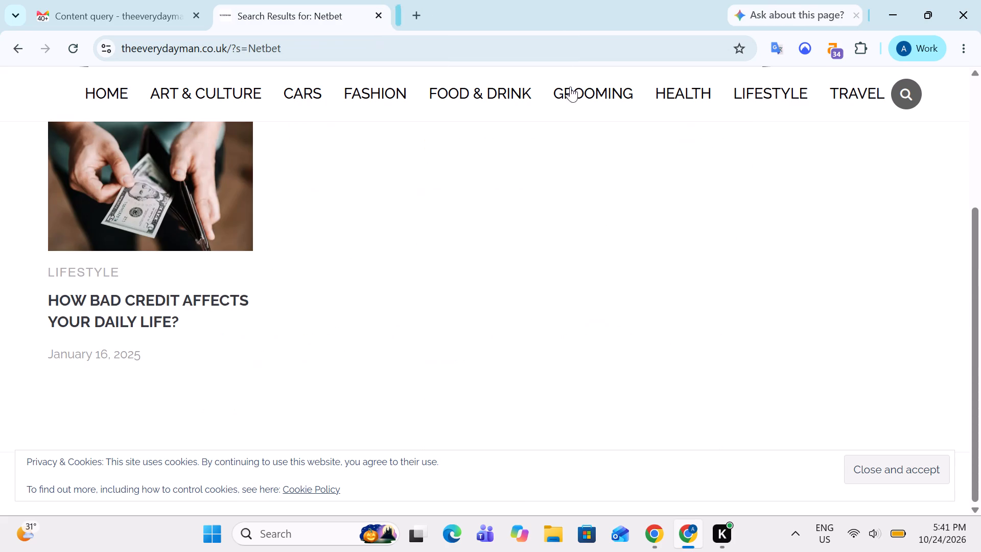
Check the fees in the publisher's reply and record the price 180 in the theeverydayman.co.uk row.
{"action": "key", "text": "alt+Tab"}
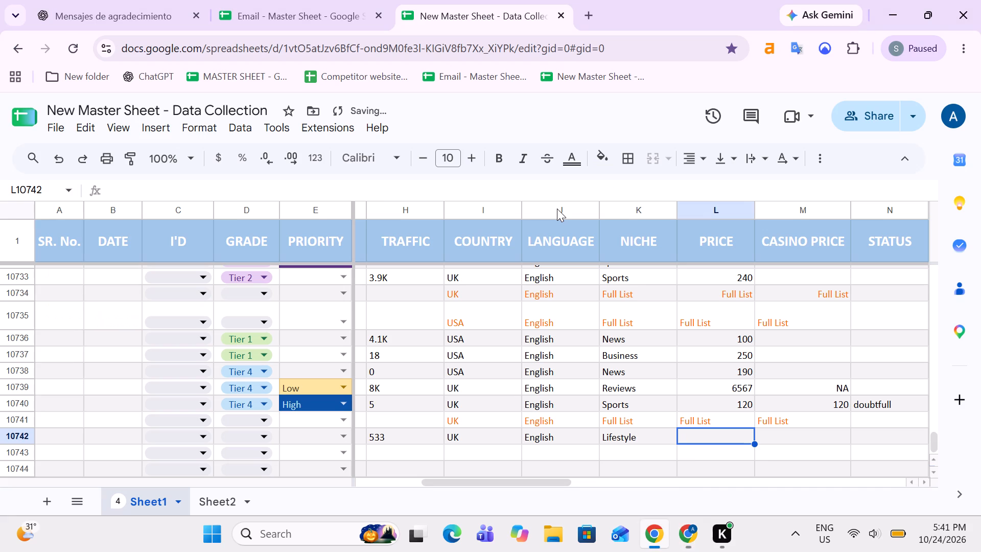
{"action": "key", "text": "Right"}
{"action": "key", "text": "Left"}
{"action": "key", "text": "alt+Tab"}
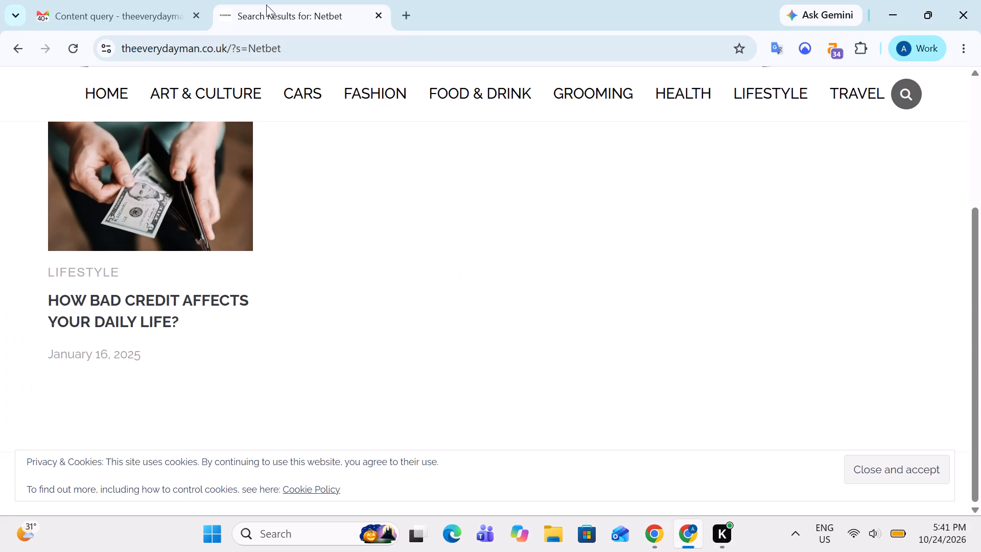
{"action": "left_click", "coordinate": [379, 12]}
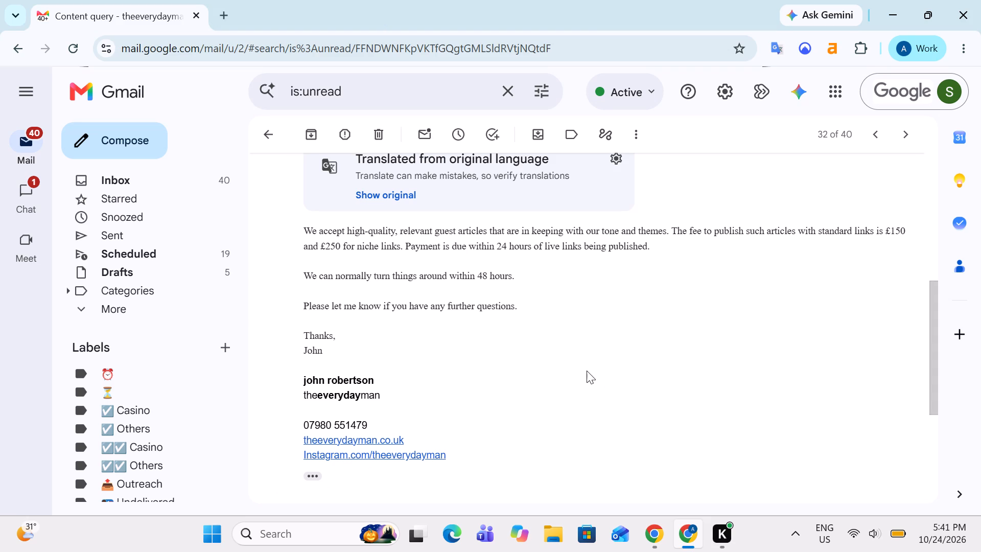
{"action": "key", "text": "alt+Tab"}
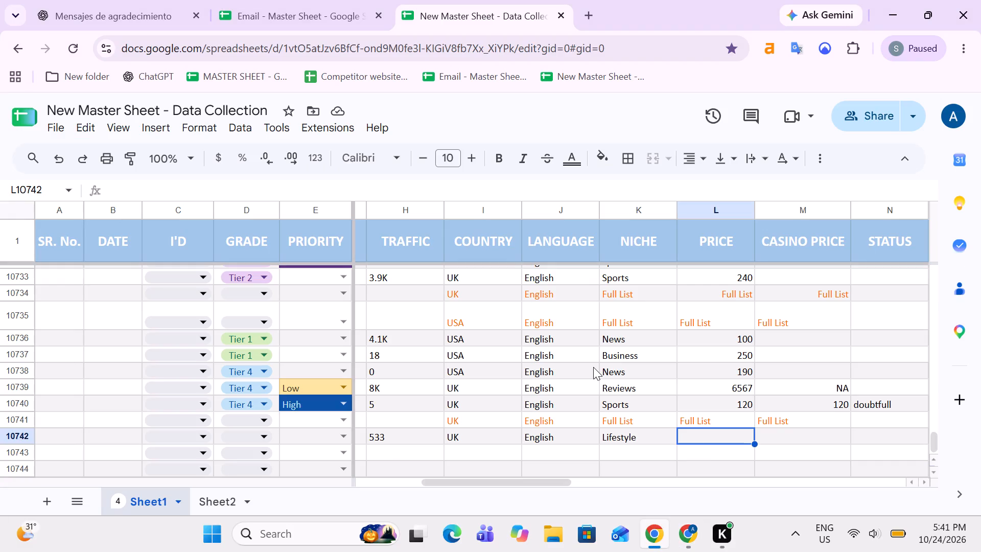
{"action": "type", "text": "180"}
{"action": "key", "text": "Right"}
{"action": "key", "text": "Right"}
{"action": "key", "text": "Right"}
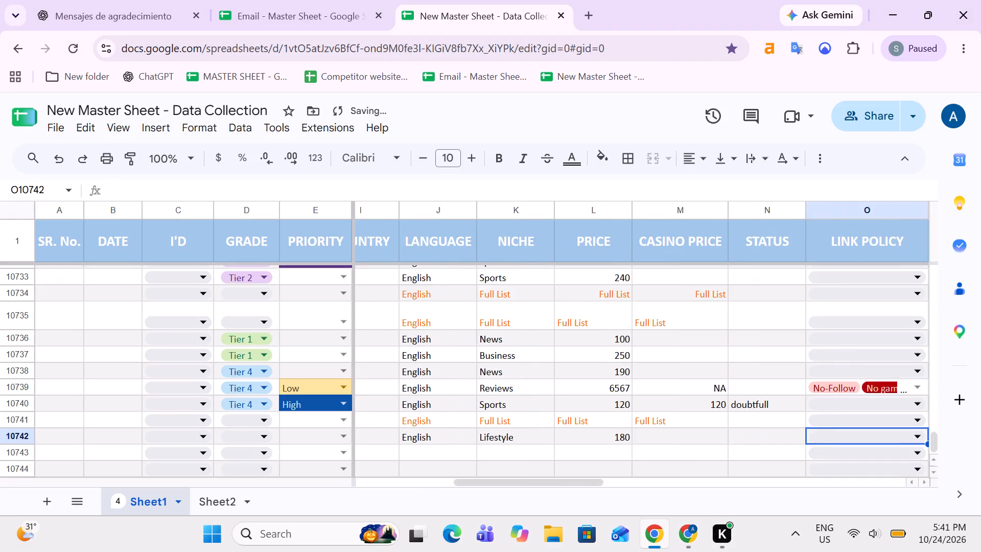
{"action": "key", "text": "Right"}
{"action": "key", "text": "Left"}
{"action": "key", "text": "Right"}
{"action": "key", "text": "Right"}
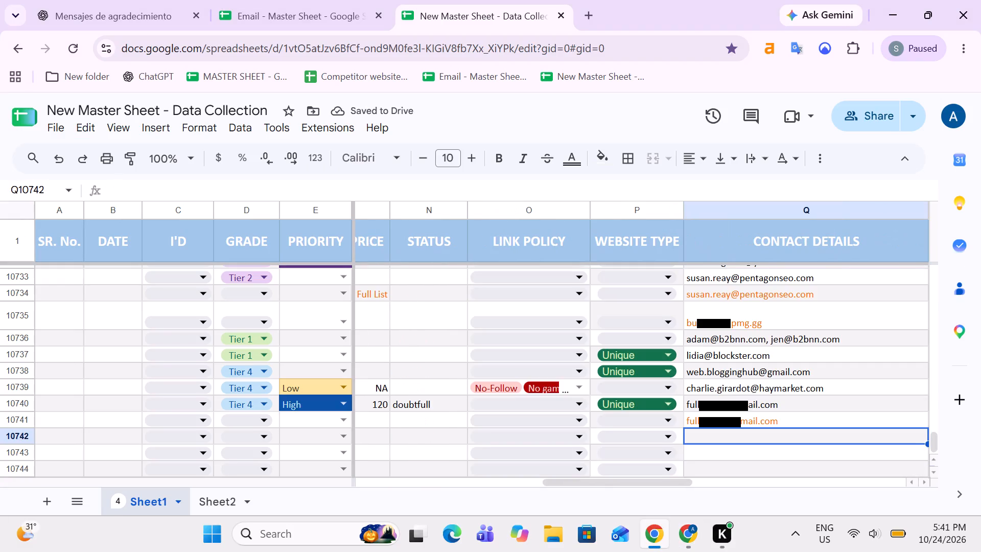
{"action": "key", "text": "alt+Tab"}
{"action": "scroll", "coordinate": [523, 409], "scroll_direction": "up", "scroll_amount": 2}
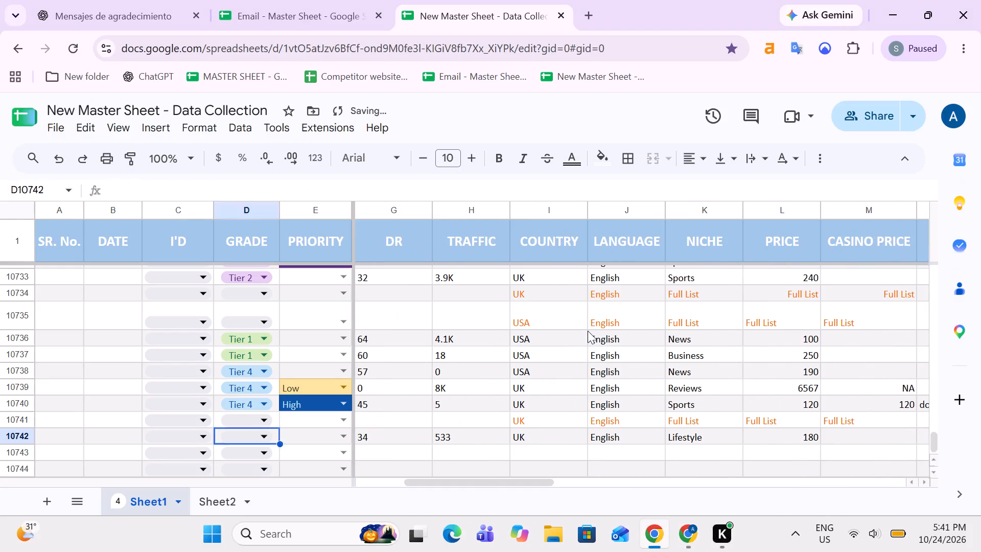
{"action": "key", "text": "Right"}
{"action": "key", "text": "Right"}
{"action": "key", "text": "Right"}
{"action": "key", "text": "Right"}
{"action": "key", "text": "Left"}
{"action": "key", "text": "Right"}
{"action": "key", "text": "Right"}
{"action": "key", "text": "Left"}
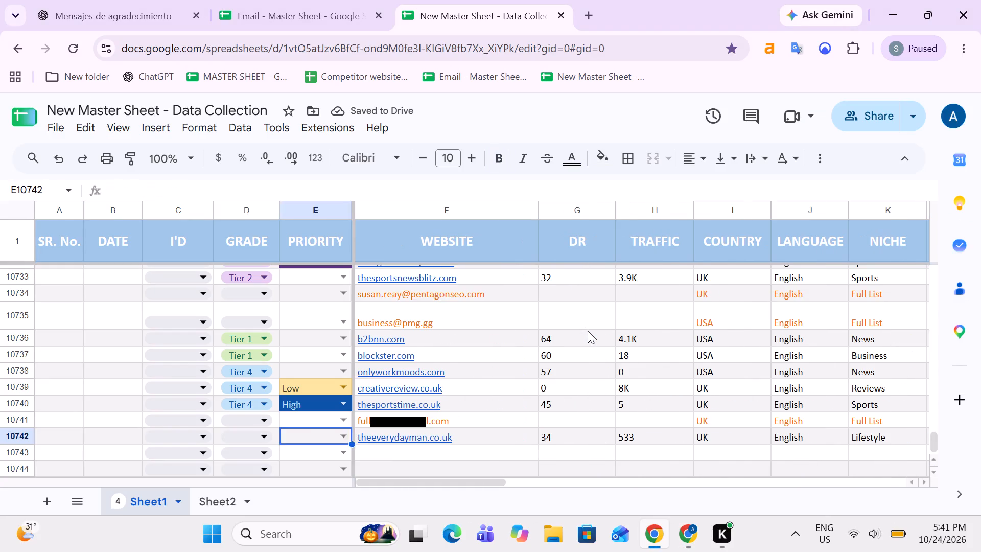
{"action": "key", "text": "Left"}
{"action": "key", "text": "Right"}
{"action": "key", "text": "Left"}
{"action": "key", "text": "Right"}
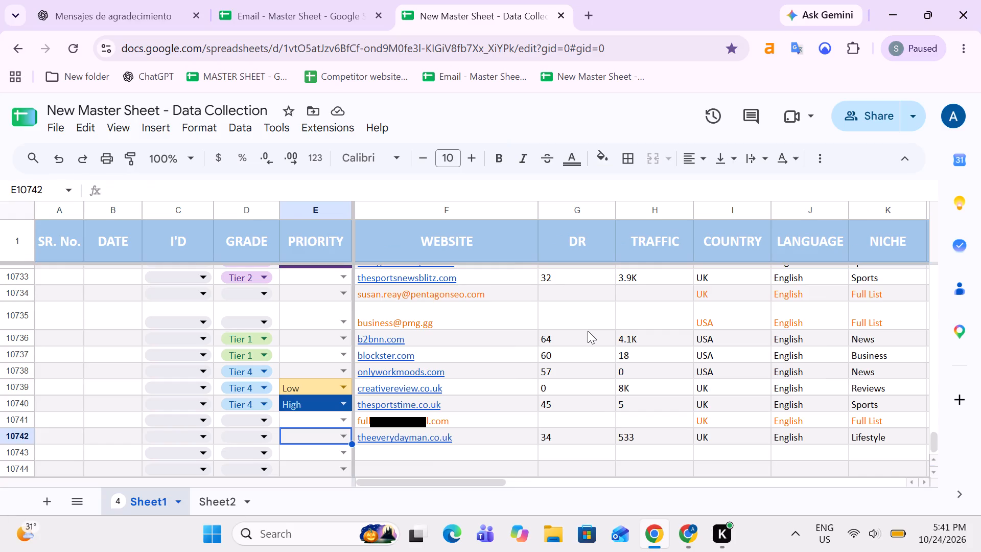
{"action": "key", "text": "Left"}
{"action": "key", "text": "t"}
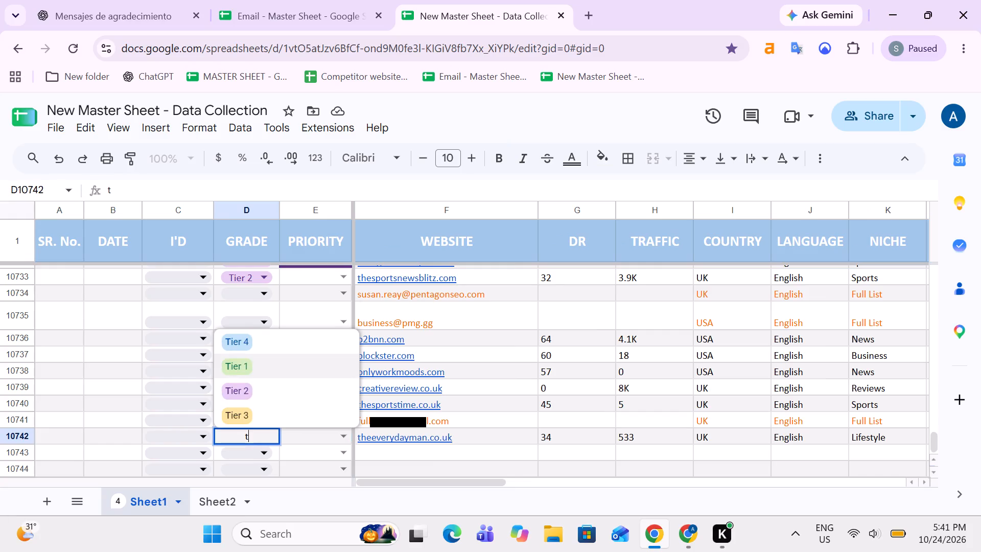
{"action": "key", "text": "Up"}
{"action": "key", "text": "Up"}
{"action": "key", "text": "Up"}
{"action": "key", "text": "Return"}
Look over the theeverydayman.co.uk row's entries from grade through contact details.
{"action": "key", "text": "Up"}
{"action": "key", "text": "Right"}
{"action": "key", "text": "Right"}
{"action": "key", "text": "Right"}
{"action": "key", "text": "Right"}
{"action": "key", "text": "Right"}
{"action": "key", "text": "Right"}
{"action": "key", "text": "Right"}
{"action": "key", "text": "Right"}
{"action": "key", "text": "Right"}
{"action": "key", "text": "Right"}
{"action": "key", "text": "Right"}
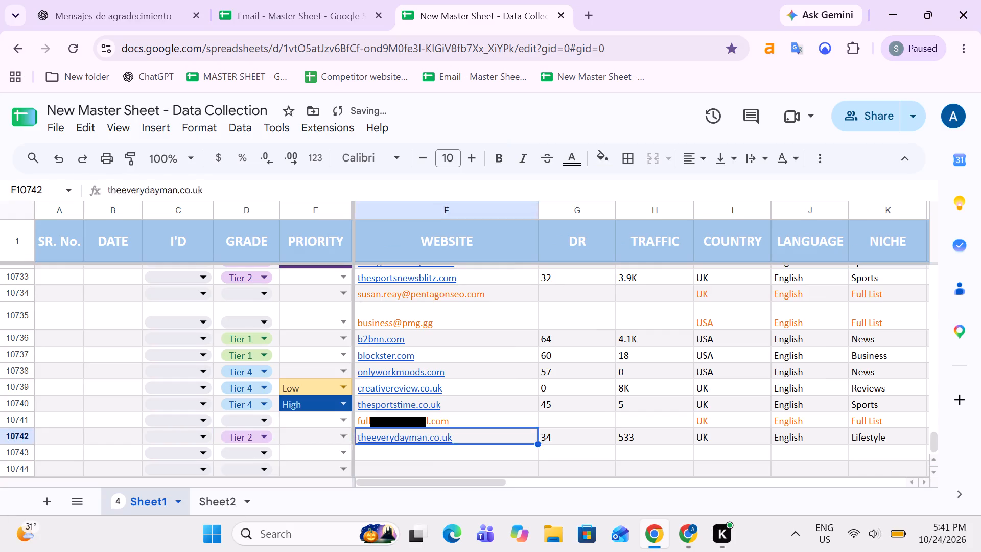
{"action": "key", "text": "Right"}
{"action": "key", "text": "Right"}
{"action": "key", "text": "Right"}
{"action": "key", "text": "Left"}
{"action": "key", "text": "Left"}
{"action": "key", "text": "Left"}
{"action": "key", "text": "Left"}
{"action": "key", "text": "Left"}
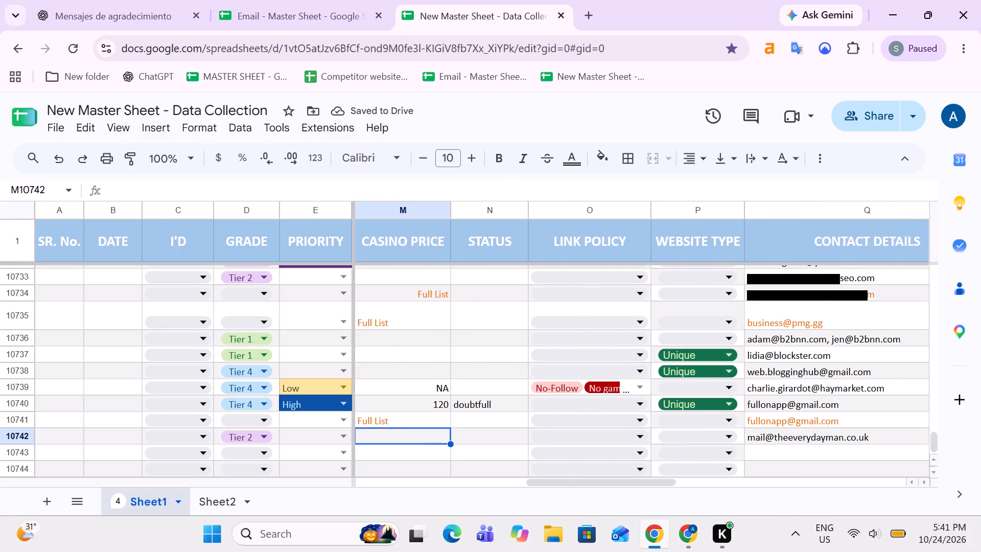
{"action": "key", "text": "Left"}
{"action": "key", "text": "Left"}
{"action": "key", "text": "Left"}
{"action": "key", "text": "Left"}
{"action": "key", "text": "Left"}
{"action": "key", "text": "Left"}
{"action": "key", "text": "Left"}
{"action": "key", "text": "Left"}
{"action": "key", "text": "Left"}
{"action": "key", "text": "Left"}
{"action": "key", "text": "Left"}
{"action": "key", "text": "Right"}
{"action": "key", "text": "Right"}
{"action": "key", "text": "Right"}
{"action": "key", "text": "Right"}
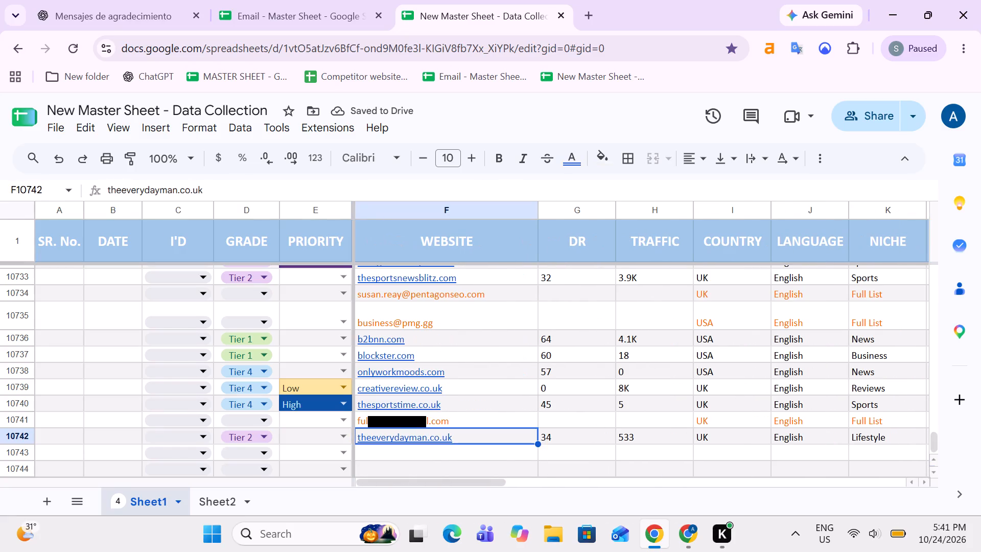
{"action": "key", "text": "alt+Tab"}
{"action": "scroll", "coordinate": [689, 270], "scroll_direction": "down", "scroll_amount": 6}
{"action": "scroll", "coordinate": [639, 293], "scroll_direction": "up", "scroll_amount": 16}
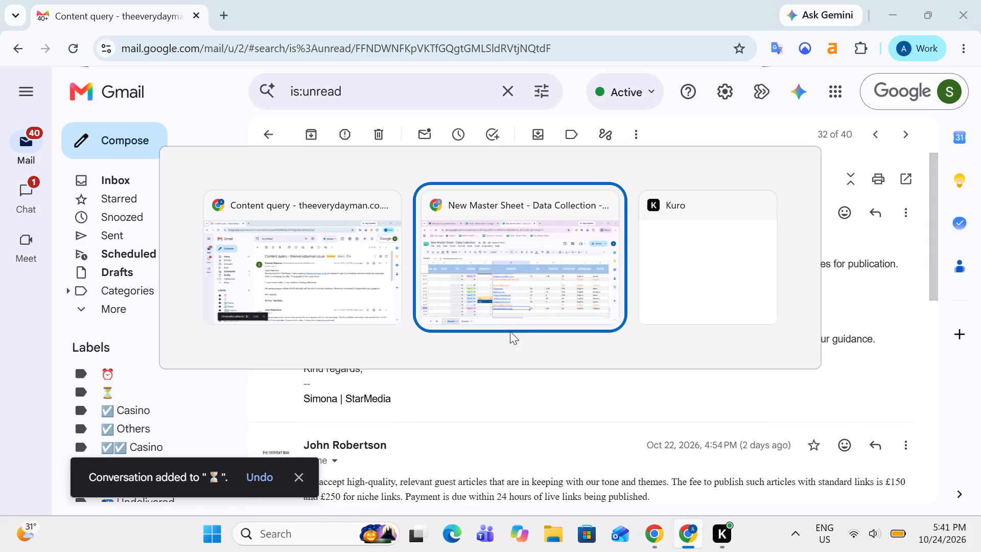
{"action": "key", "text": "Return"}
{"action": "key", "text": "Up"}
{"action": "key", "text": "Right"}
{"action": "key", "text": "Right"}
{"action": "key", "text": "Right"}
{"action": "key", "text": "Right"}
{"action": "key", "text": "Right"}
{"action": "key", "text": "Right"}
{"action": "key", "text": "Right"}
{"action": "key", "text": "Right"}
{"action": "key", "text": "Right"}
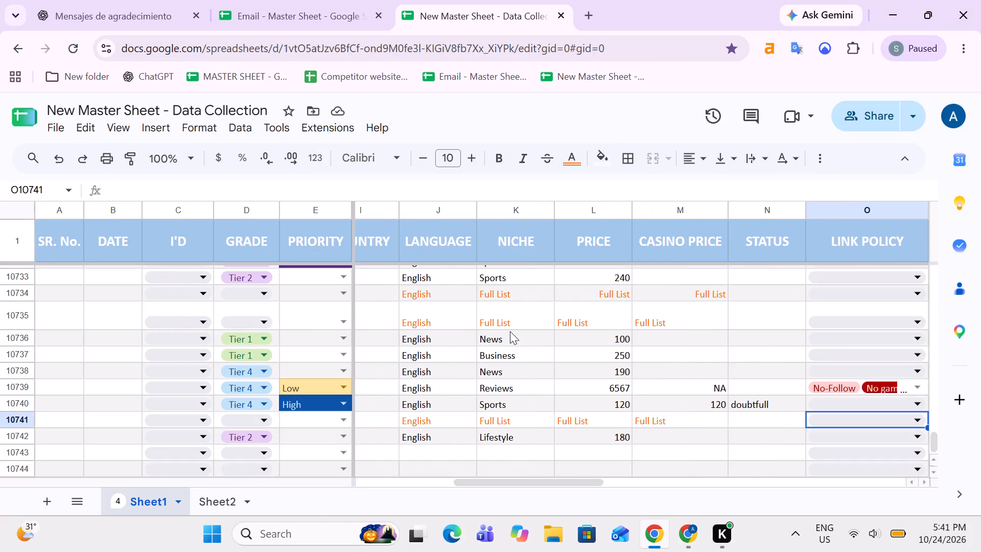
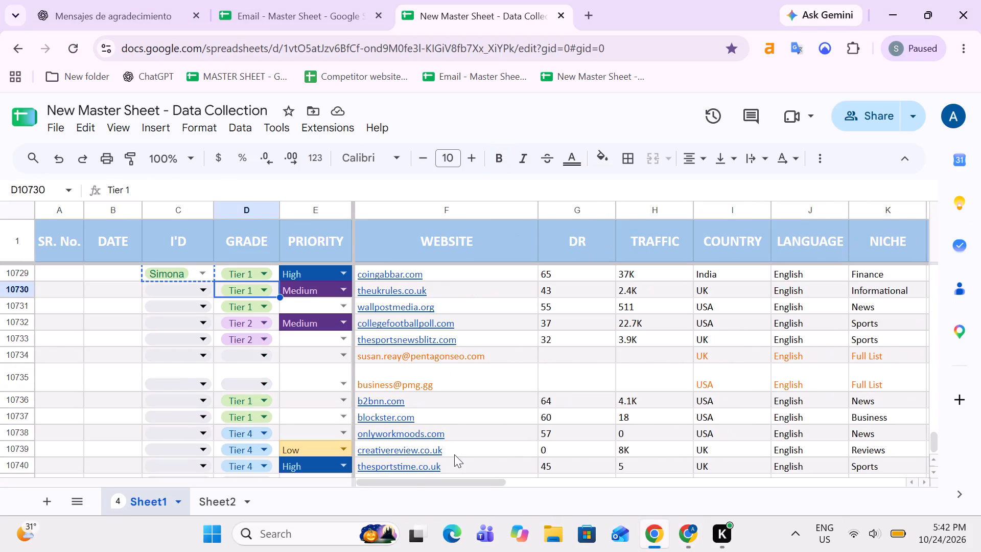
Fill the I'D column with Simona for rows 10730 to 10742, ending at the theeverydayman.co.uk row.
{"action": "key", "text": "Right"}
{"action": "key", "text": "Right"}
{"action": "key", "text": "Right"}
{"action": "key", "text": "Left"}
{"action": "key", "text": "ctrl+Down"}
{"action": "key", "text": "Down"}
{"action": "key", "text": "Down"}
{"action": "key", "text": "Up"}
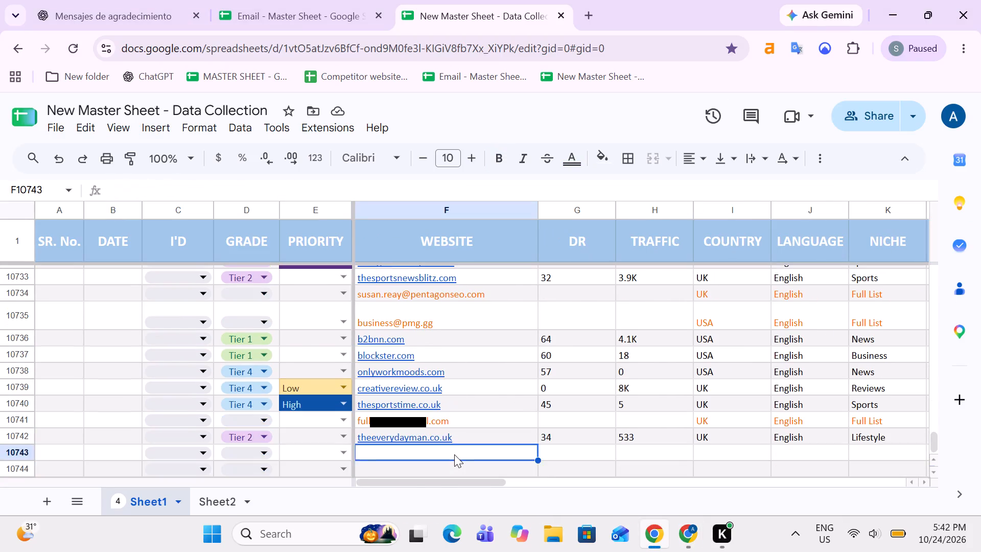
{"action": "key", "text": "Up"}
{"action": "key", "text": "Left"}
{"action": "key", "text": "Left"}
{"action": "key", "text": "Left"}
{"action": "key", "text": "ctrl+v"}
{"action": "key", "text": "ctrl+shift+Up"}
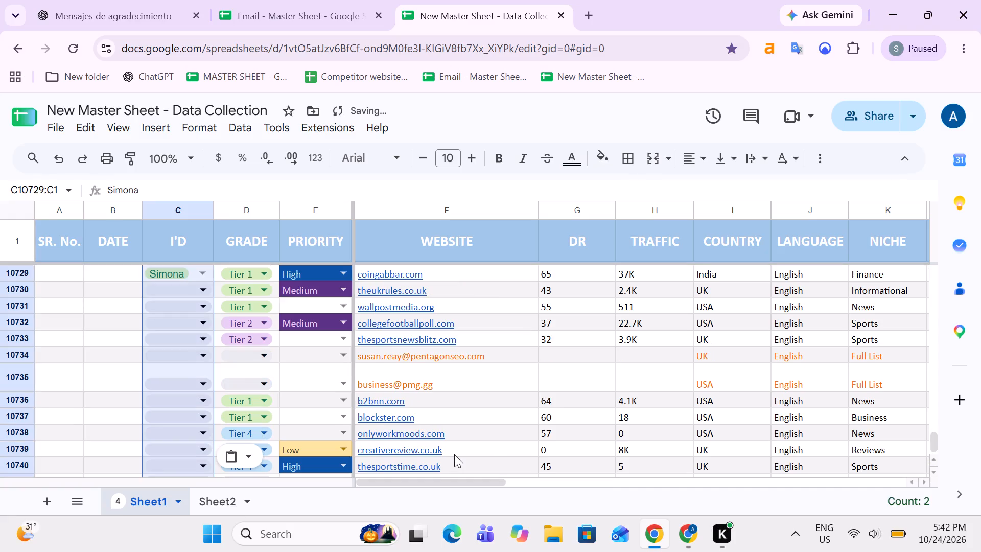
{"action": "key", "text": "shift+Down"}
{"action": "key", "text": "ctrl+v"}
Copy the date 23-Oct-2026 from the DATE cell of the sobreespana.com row for the undated rows below it.
{"action": "key", "text": "Down"}
{"action": "key", "text": "Left"}
{"action": "key", "text": "Left"}
{"action": "key", "text": "Up"}
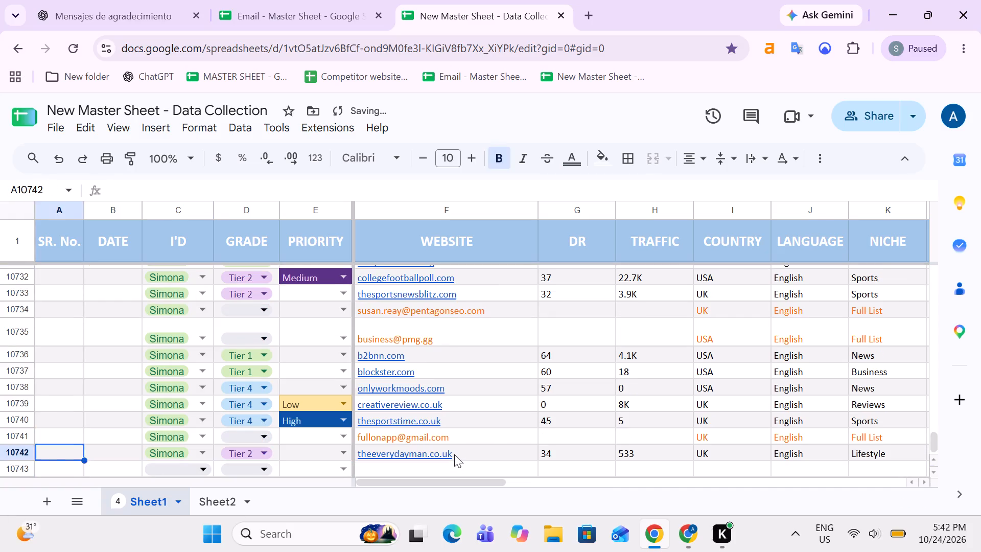
{"action": "key", "text": "Right"}
{"action": "key", "text": "ctrl+Up"}
{"action": "key", "text": "Up"}
{"action": "key", "text": "Up"}
{"action": "key", "text": "Down"}
{"action": "key", "text": "Down"}
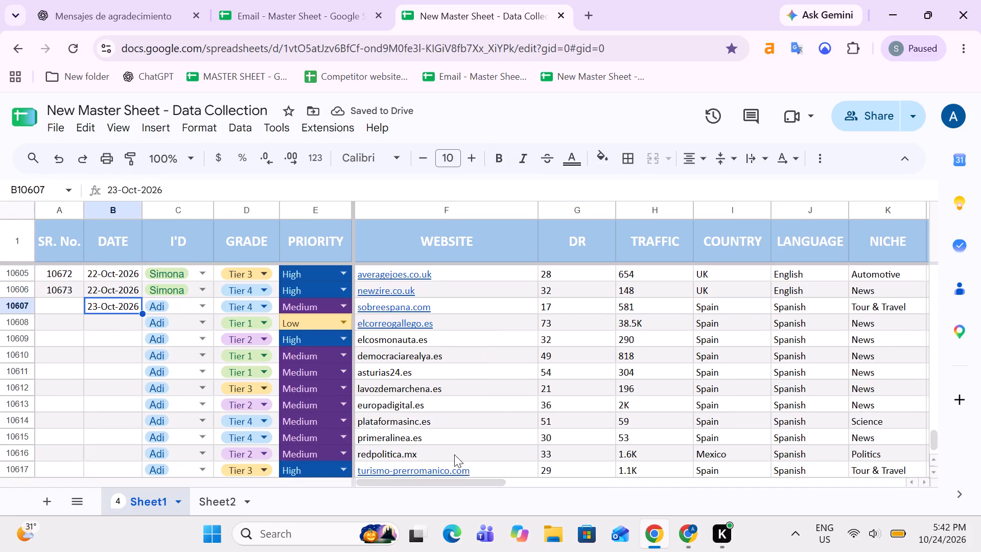
{"action": "key", "text": "ctrl+c"}
{"action": "key", "text": "Down"}
{"action": "key", "text": "Up"}
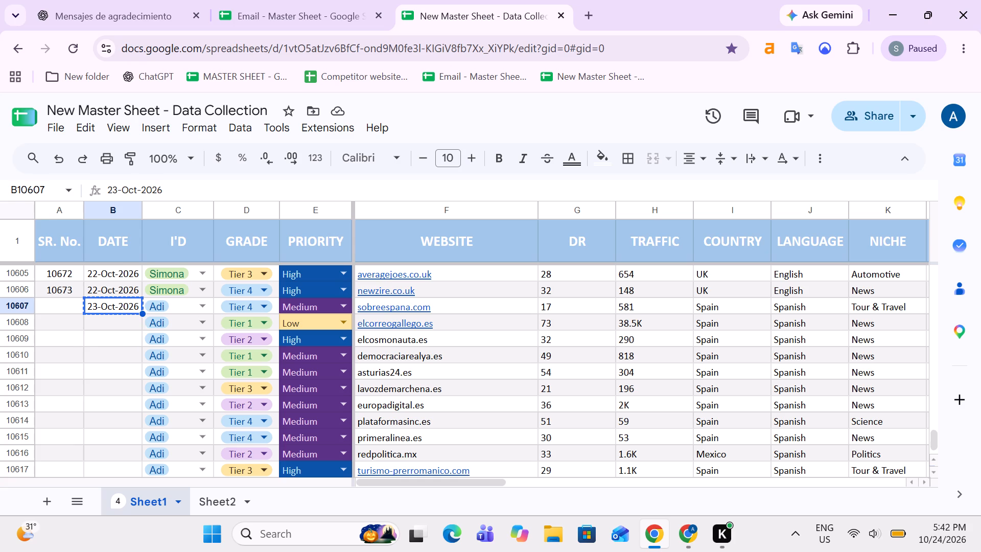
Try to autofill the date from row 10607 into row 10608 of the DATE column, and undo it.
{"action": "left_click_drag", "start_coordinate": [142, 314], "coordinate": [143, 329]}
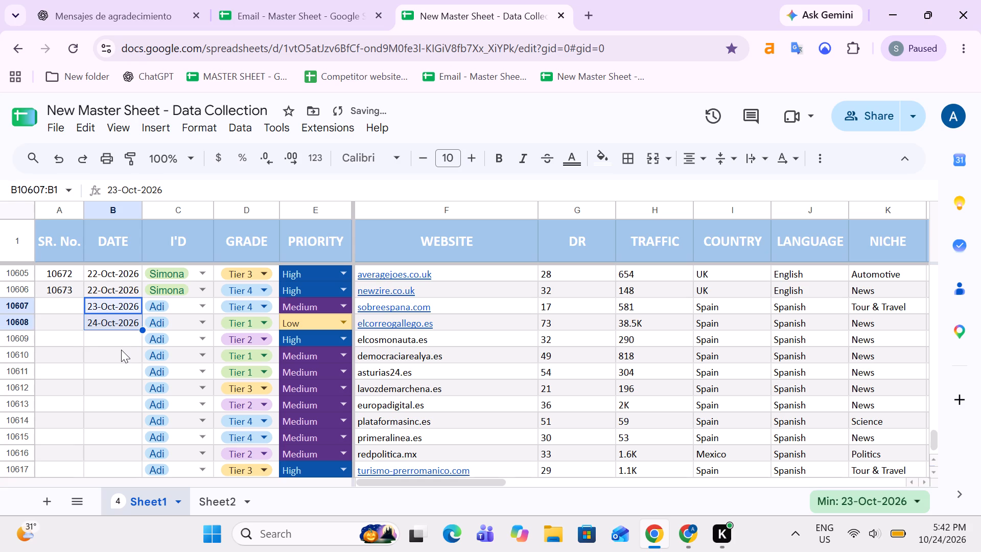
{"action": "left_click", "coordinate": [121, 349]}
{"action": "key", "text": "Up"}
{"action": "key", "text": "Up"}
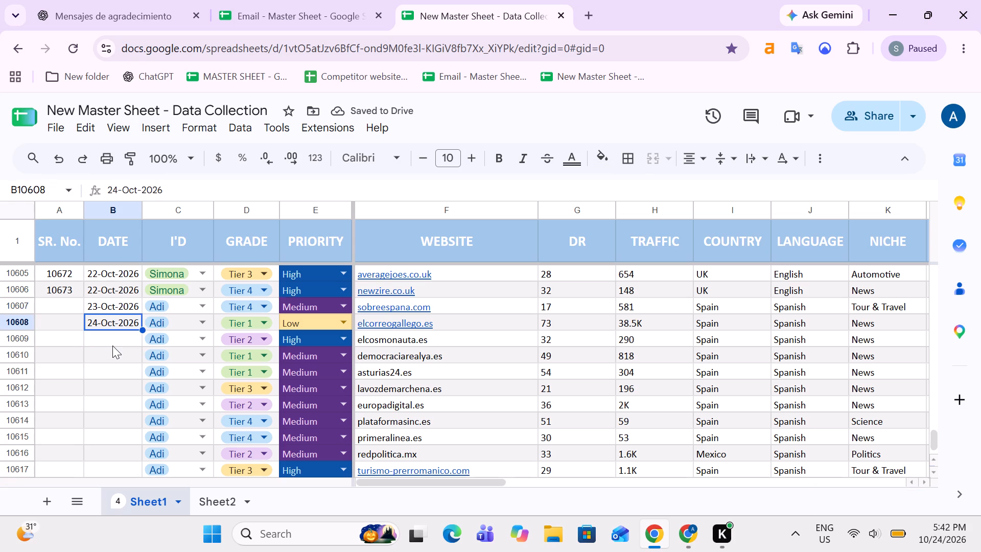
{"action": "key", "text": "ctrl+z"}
Copy the 23-Oct-2026 date from row 10607 into the DATE cells of rows 10608 to 10682, ending at keskipalkka.com.
{"action": "key", "text": "Right"}
{"action": "key", "text": "Left"}
{"action": "key", "text": "ctrl+c"}
{"action": "key", "text": "Down"}
{"action": "key", "text": "Right"}
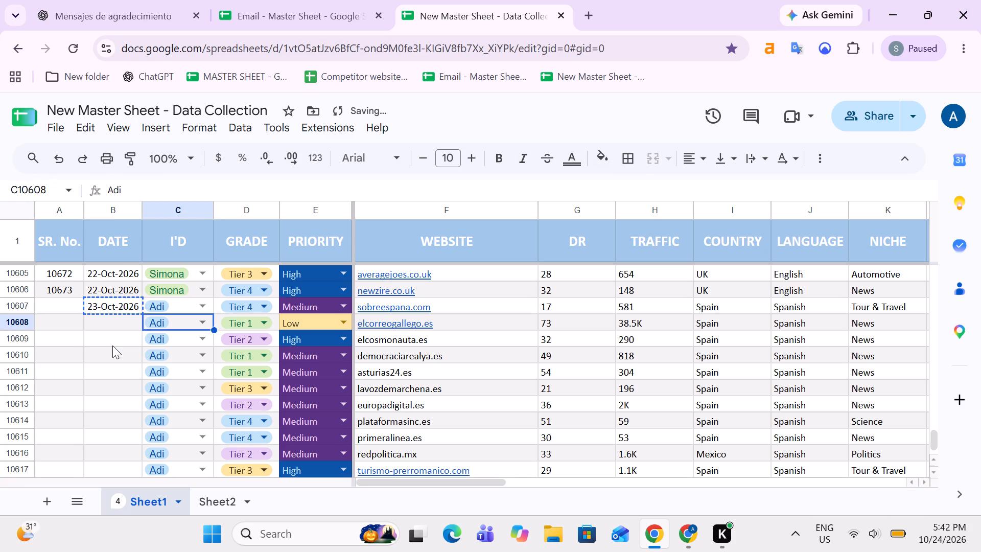
{"action": "key", "text": "Right"}
{"action": "key", "text": "Left"}
{"action": "key", "text": "Down"}
{"action": "key", "text": "Down"}
{"action": "key", "text": "Down"}
{"action": "key", "text": "Down"}
{"action": "key", "text": "Down"}
{"action": "key", "text": "Down"}
{"action": "key", "text": "Down"}
{"action": "key", "text": "Down"}
{"action": "key", "text": "Down"}
{"action": "key", "text": "Down"}
{"action": "key", "text": "Down"}
{"action": "key", "text": "Down"}
{"action": "key", "text": "Down"}
{"action": "key", "text": "Down"}
{"action": "key", "text": "Down"}
{"action": "key", "text": "Down"}
{"action": "key", "text": "Down"}
{"action": "key", "text": "Down"}
{"action": "key", "text": "Down"}
{"action": "key", "text": "Down"}
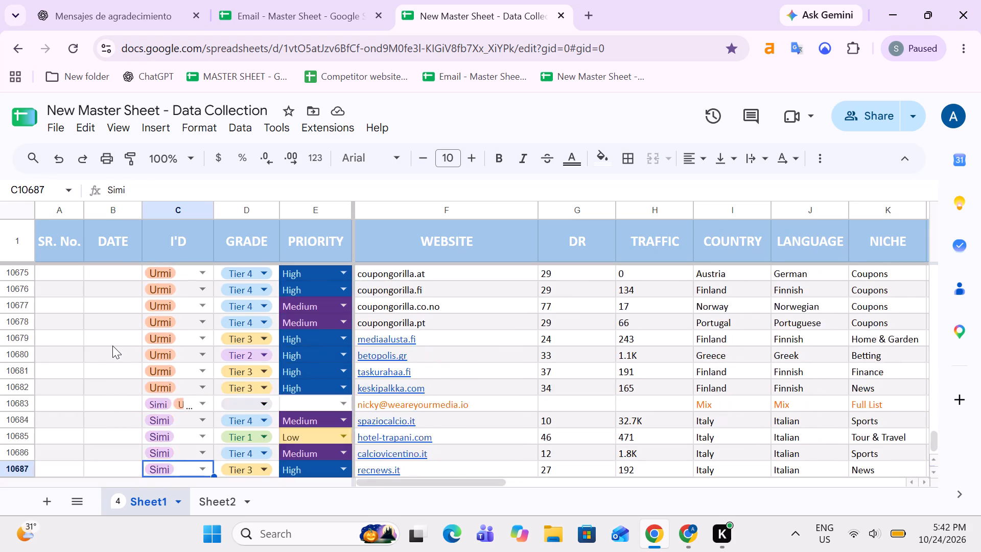
{"action": "key", "text": "Up"}
{"action": "key", "text": "Up"}
{"action": "key", "text": "Up"}
{"action": "key", "text": "Up"}
{"action": "key", "text": "Up"}
{"action": "key", "text": "Up"}
{"action": "key", "text": "Up"}
{"action": "key", "text": "Up"}
{"action": "key", "text": "Up"}
{"action": "key", "text": "Up"}
{"action": "key", "text": "Up"}
{"action": "key", "text": "Up"}
{"action": "key", "text": "Down"}
{"action": "key", "text": "Left"}
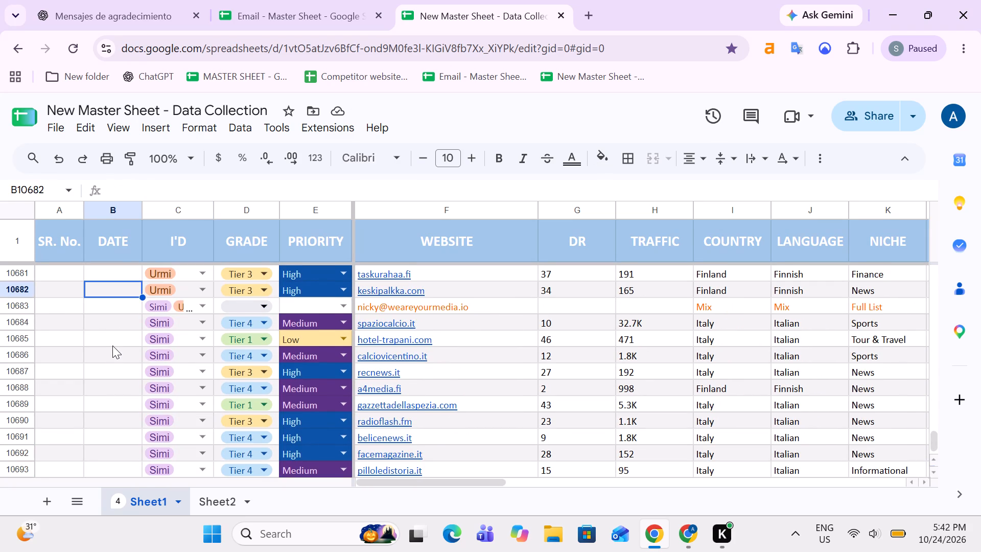
{"action": "key", "text": "ctrl+v"}
{"action": "key", "text": "ctrl+shift+Up"}
{"action": "key", "text": "shift+Down"}
{"action": "key", "text": "ctrl+v"}
{"action": "key", "text": "Down"}
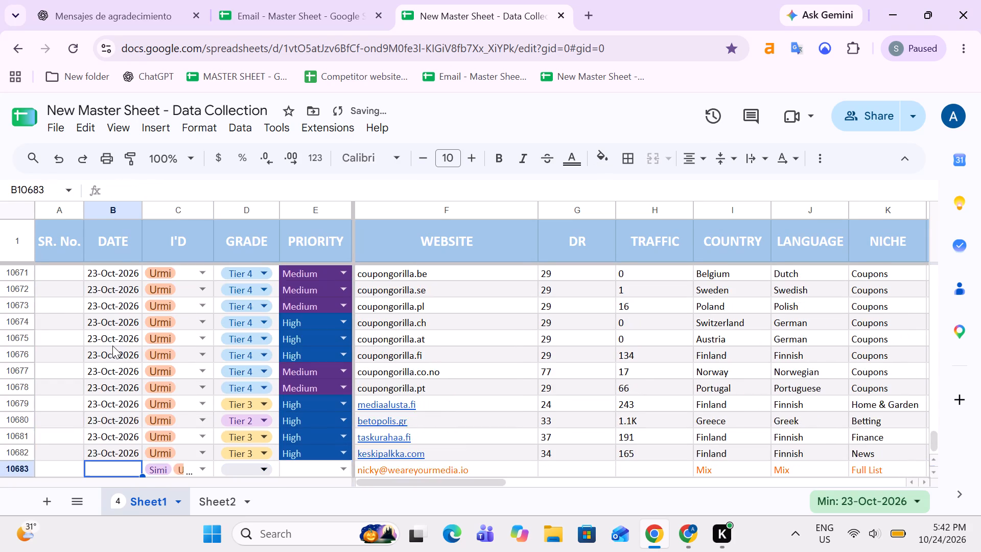
Extend the date series from row 10682 by one row, giving row 10683 the date 24-Oct-2026.
{"action": "key", "text": "Down"}
{"action": "key", "text": "Down"}
{"action": "key", "text": "Up"}
{"action": "key", "text": "Up"}
{"action": "key", "text": "Up"}
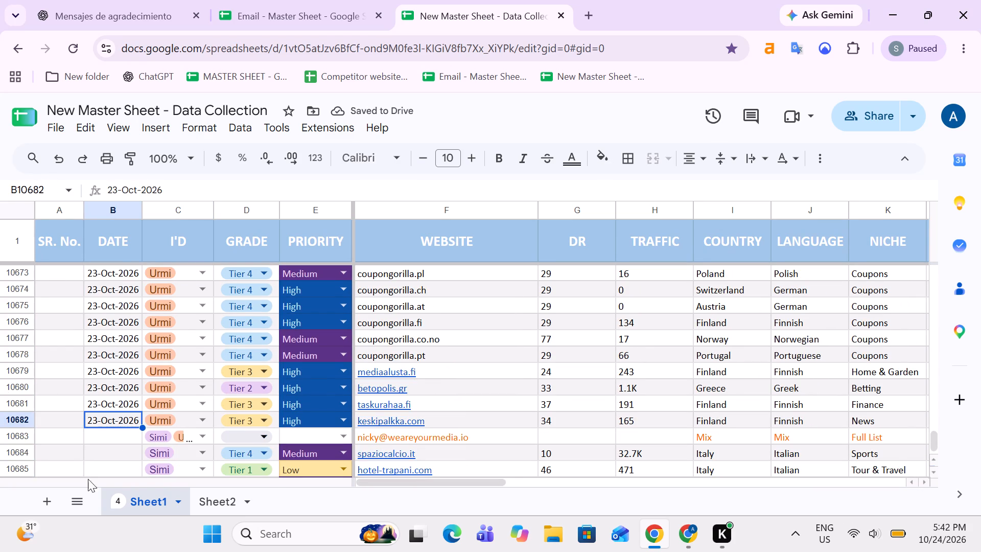
{"action": "left_click_drag", "start_coordinate": [142, 427], "coordinate": [133, 443]}
{"action": "left_click", "coordinate": [116, 455]}
{"action": "key", "text": "Up"}
Copy the 24-Oct-2026 date from row 10683 into the DATE cells down to the theeverydayman.co.uk row, 10742.
{"action": "key", "text": "ctrl+c"}
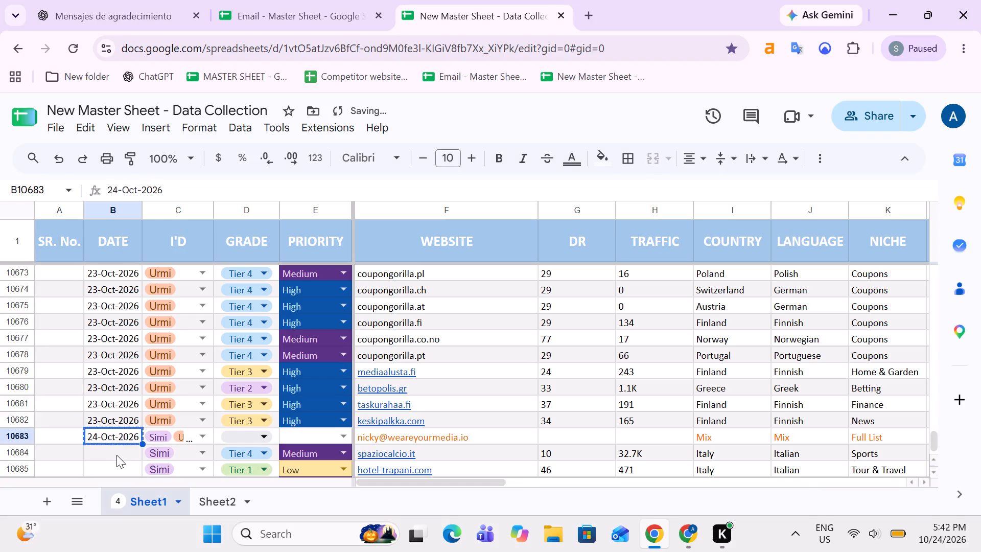
{"action": "key", "text": "Right"}
{"action": "key", "text": "Right"}
{"action": "key", "text": "Right"}
{"action": "key", "text": "Right"}
{"action": "key", "text": "ctrl+Down"}
{"action": "key", "text": "Down"}
{"action": "key", "text": "Up"}
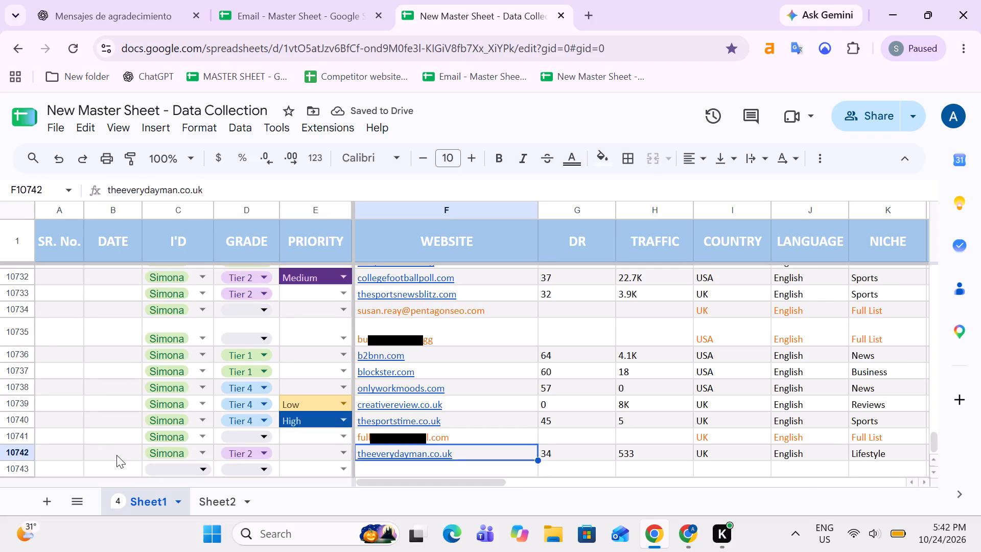
{"action": "key", "text": "Left"}
{"action": "key", "text": "Left"}
{"action": "key", "text": "Left"}
{"action": "key", "text": "Left"}
{"action": "key", "text": "ctrl+v"}
{"action": "key", "text": "ctrl+shift+Up"}
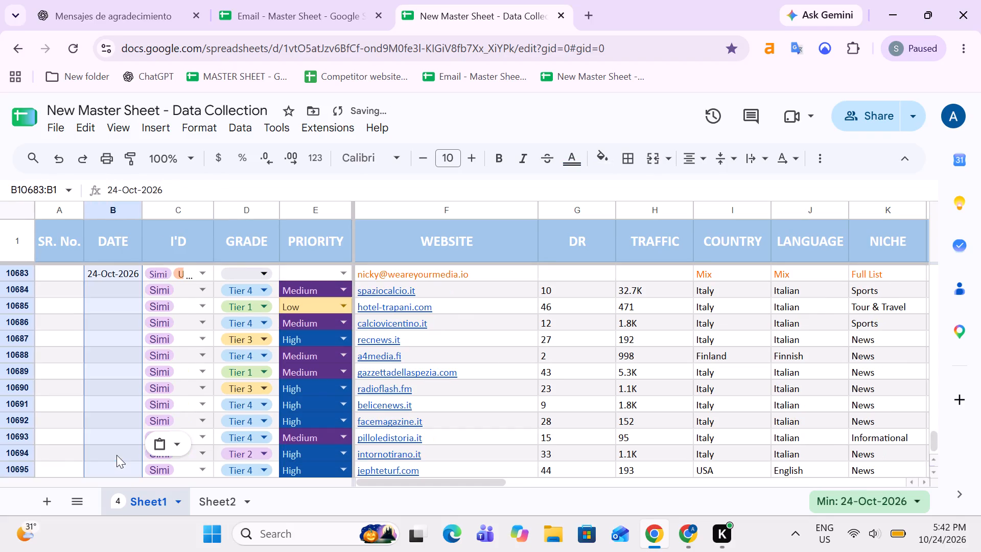
Paste the 24-Oct-2026 date into the DATE cells of rows 10684 to 10742 and check the selection's count.
{"action": "key", "text": "shift+Down"}
{"action": "key", "text": "ctrl+v"}
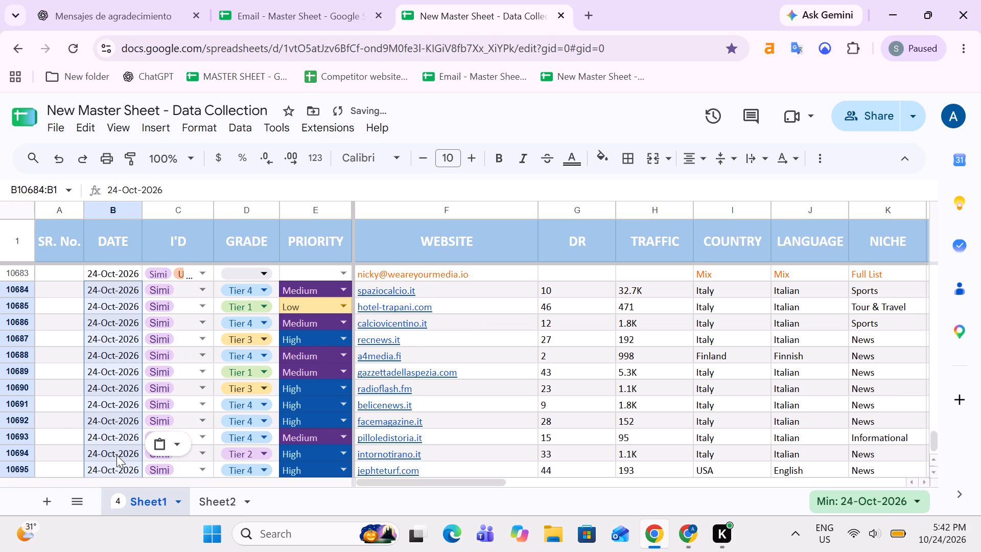
{"action": "left_click", "coordinate": [924, 496]}
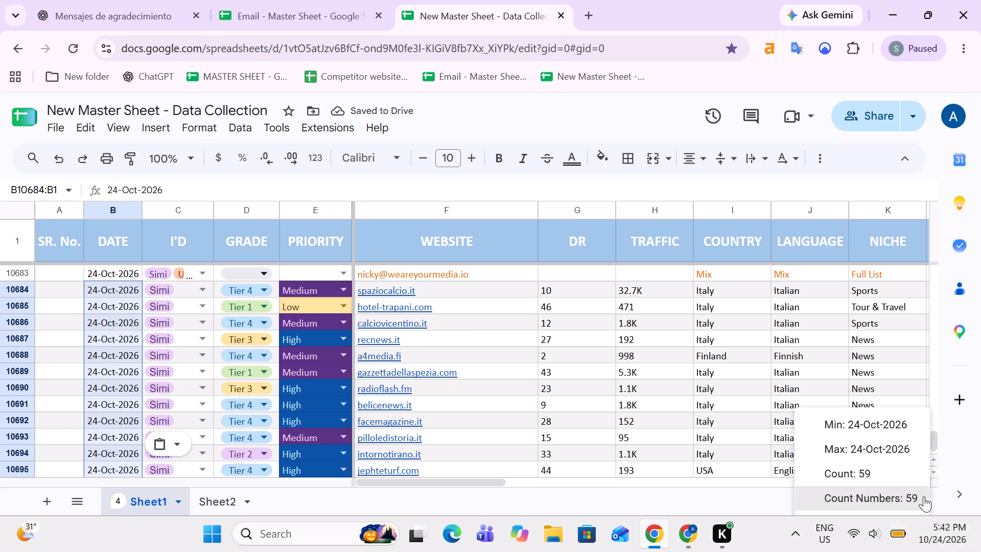
{"action": "left_click", "coordinate": [559, 377]}
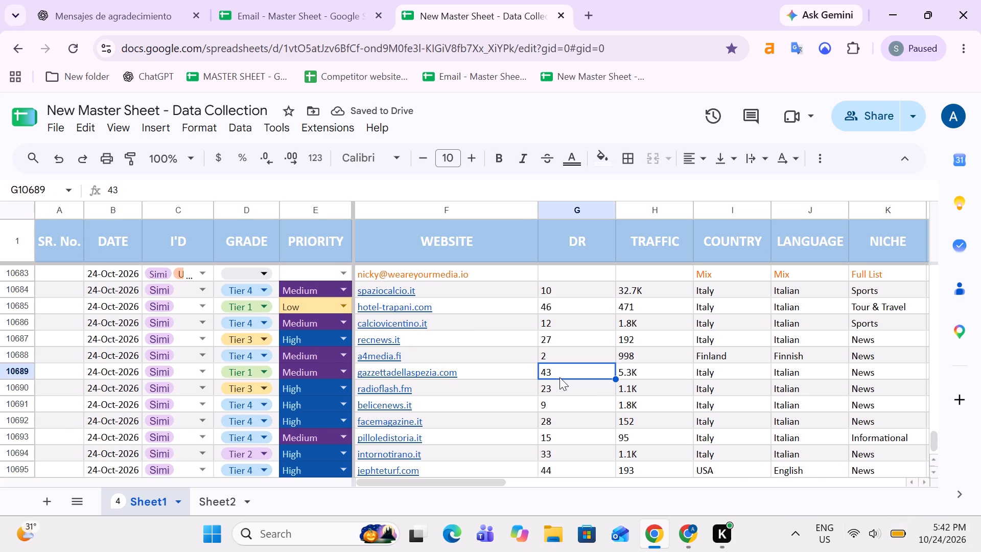
Autofill the SR. No. series from rows 10605 and 10606 down to row 10742, numbering the new rows 10674 to 10809.
{"action": "key", "text": "Left"}
{"action": "key", "text": "Left"}
{"action": "key", "text": "Left"}
{"action": "key", "text": "Left"}
{"action": "key", "text": "Left"}
{"action": "key", "text": "Left"}
{"action": "key", "text": "Left"}
{"action": "key", "text": "Left"}
{"action": "key", "text": "Left"}
{"action": "key", "text": "Left"}
{"action": "key", "text": "Left"}
{"action": "key", "text": "Left"}
{"action": "key", "text": "Left"}
{"action": "key", "text": "Left"}
{"action": "key", "text": "Left"}
{"action": "key", "text": "Left"}
{"action": "key", "text": "Left"}
{"action": "key", "text": "ctrl+Up"}
{"action": "key", "text": "Up"}
{"action": "key", "text": "Up"}
{"action": "key", "text": "Down"}
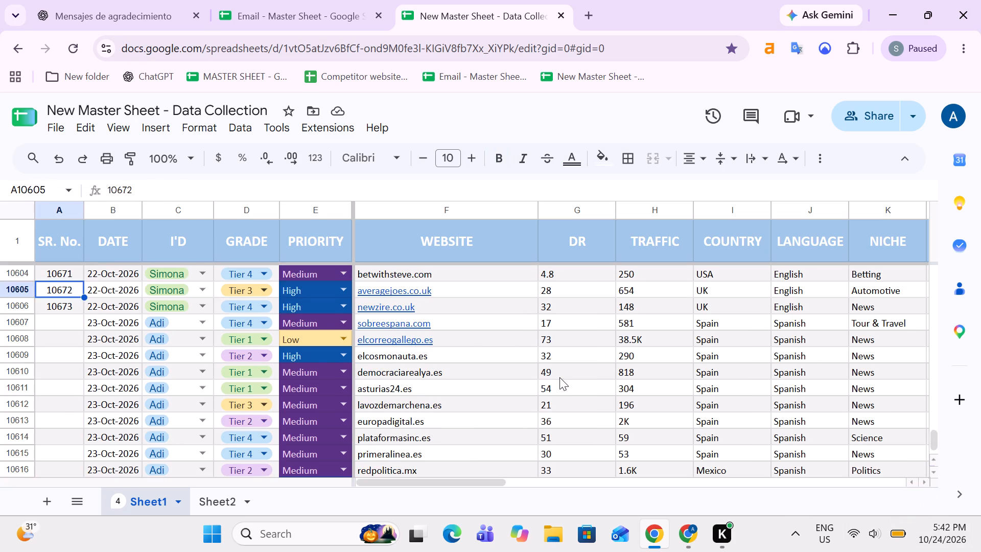
{"action": "key", "text": "Down"}
{"action": "key", "text": "Up"}
{"action": "key", "text": "shift+Down"}
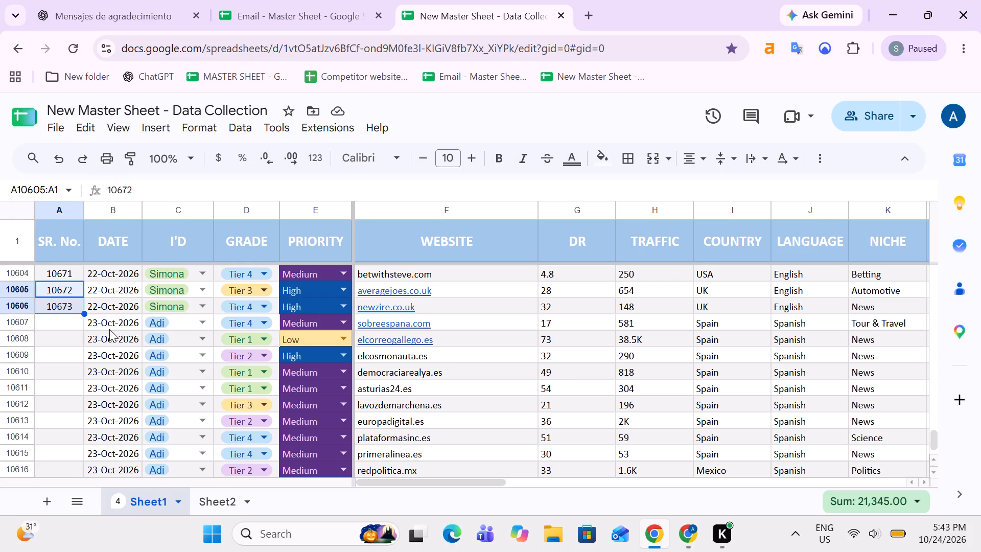